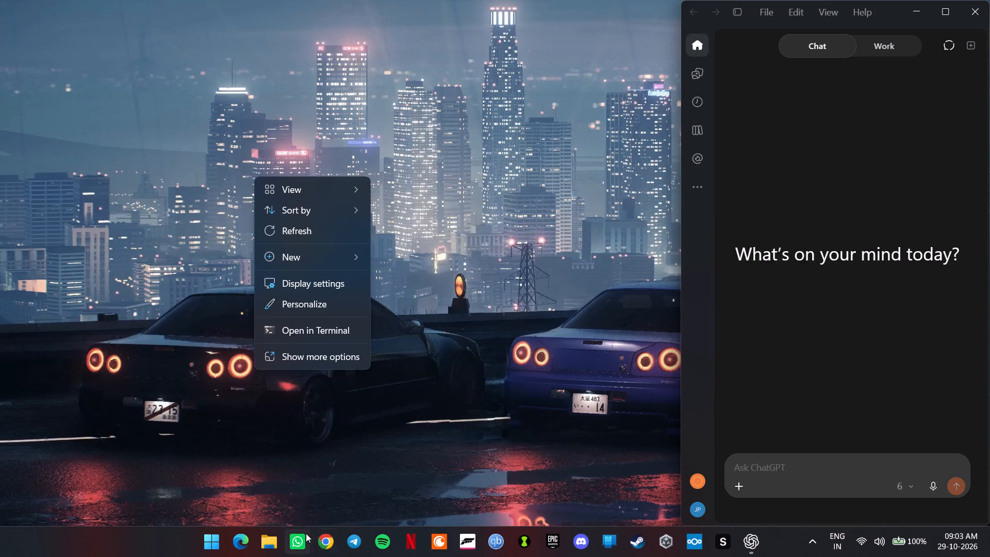
Switch to Google Chrome with the Emergio profile and open the Final_Team_Daily_Timesheet_Productivity_Tracker spreadsheet.
{"action": "left_click", "coordinate": [324, 543]}
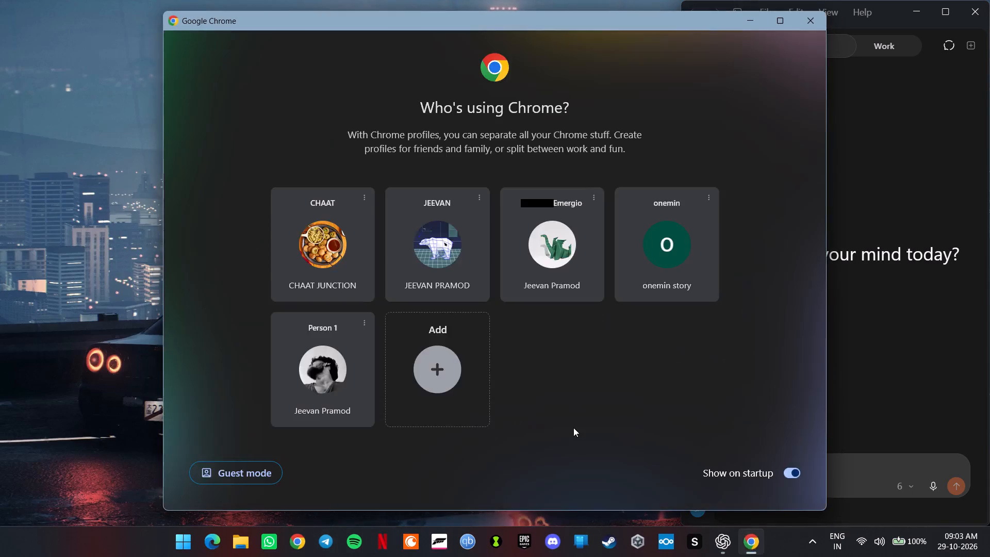
{"action": "left_click", "coordinate": [530, 274]}
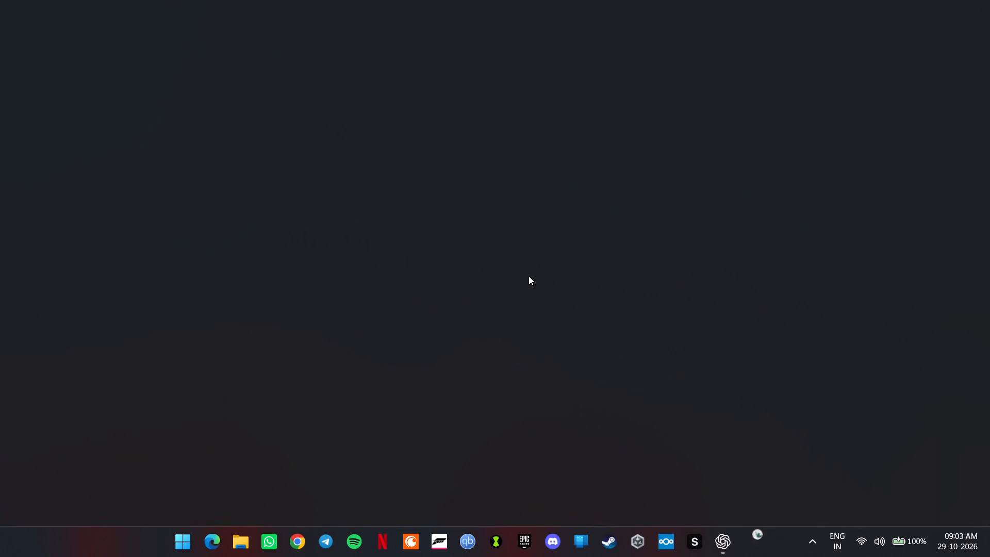
{"action": "left_click", "coordinate": [338, 386]}
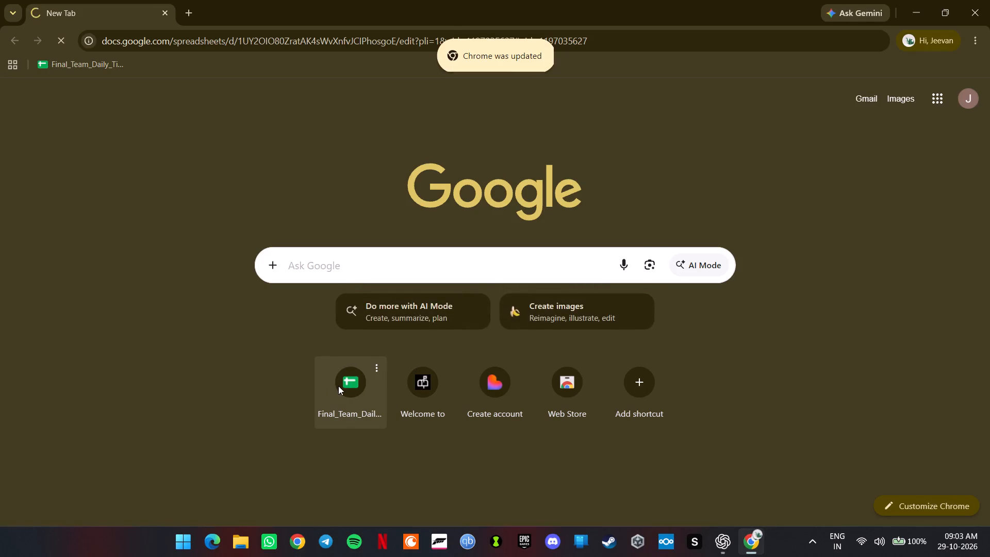
Copy Jeevan's five 28-Oct-2026 entries, Start Time through Planned Hours (B433:J437), to the empty rows starting at B439.
{"action": "scroll", "coordinate": [326, 389], "scroll_direction": "down", "scroll_amount": 3}
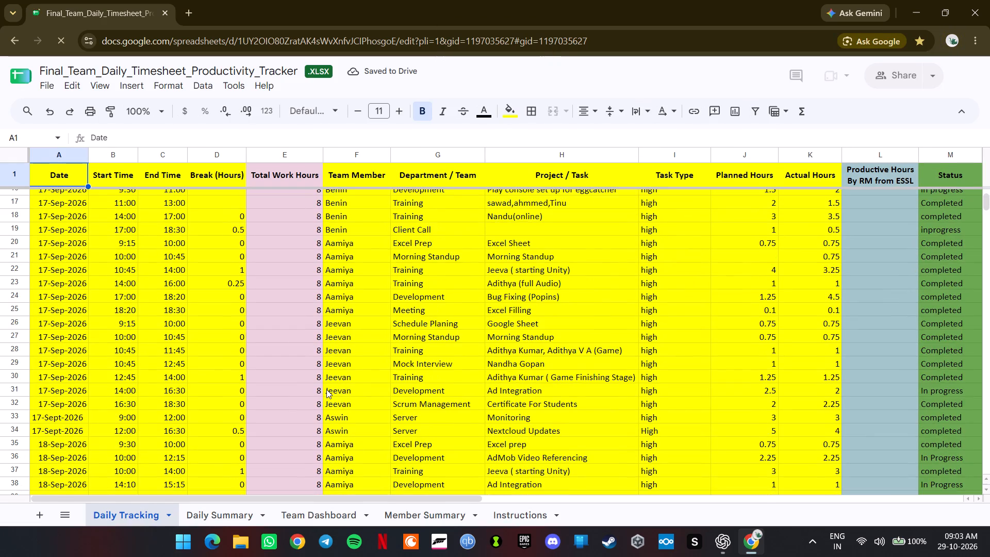
{"action": "scroll", "coordinate": [326, 389], "scroll_direction": "down", "scroll_amount": 14}
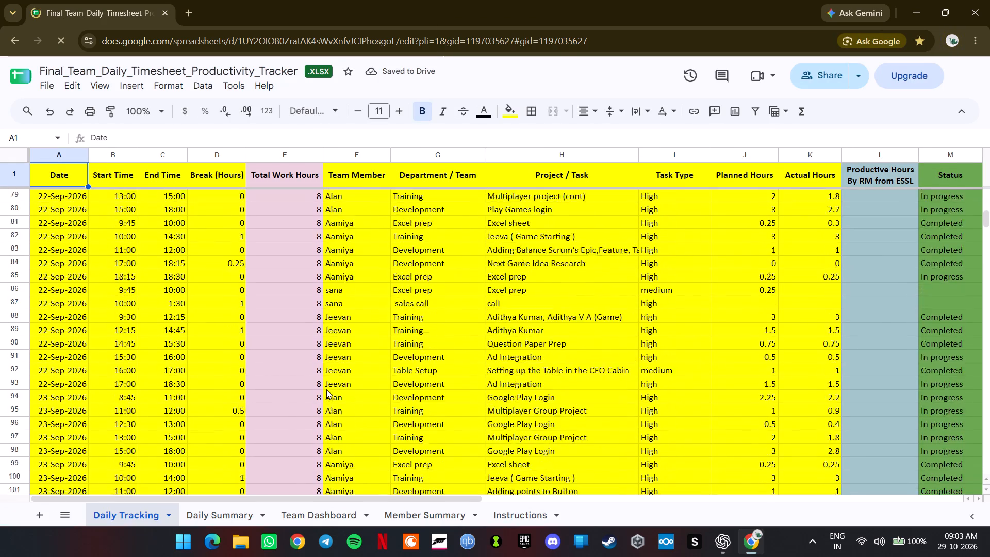
{"action": "scroll", "coordinate": [326, 389], "scroll_direction": "down", "scroll_amount": 14}
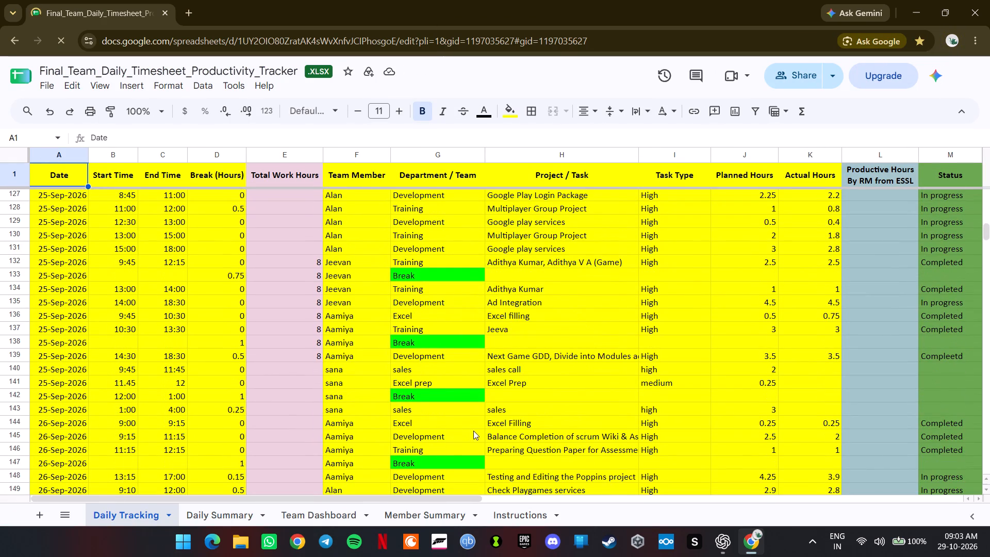
{"action": "scroll", "coordinate": [474, 429], "scroll_direction": "down", "scroll_amount": 18}
{"action": "scroll", "coordinate": [474, 429], "scroll_direction": "down", "scroll_amount": 12}
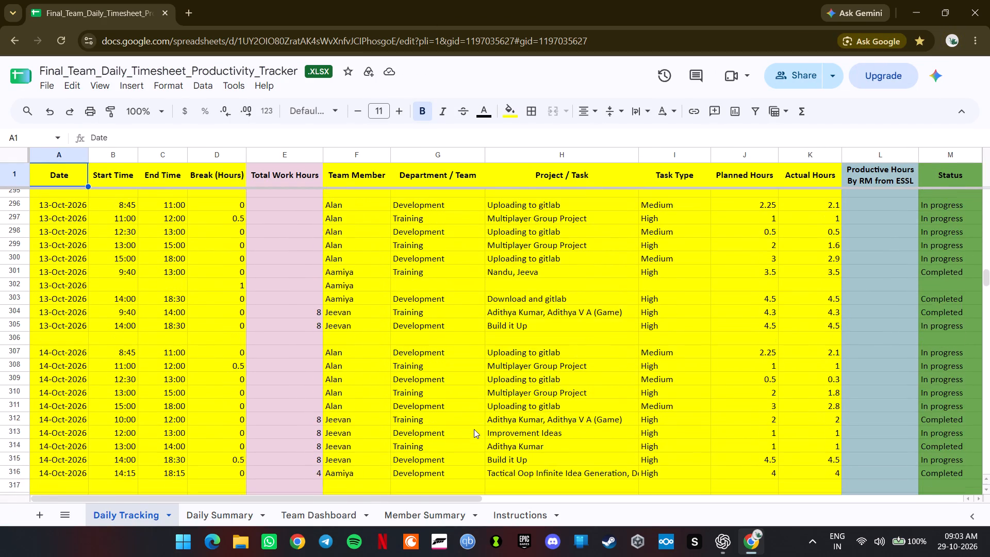
{"action": "scroll", "coordinate": [474, 429], "scroll_direction": "down", "scroll_amount": 6}
{"action": "scroll", "coordinate": [474, 429], "scroll_direction": "down", "scroll_amount": 20}
{"action": "scroll", "coordinate": [474, 429], "scroll_direction": "down", "scroll_amount": 6}
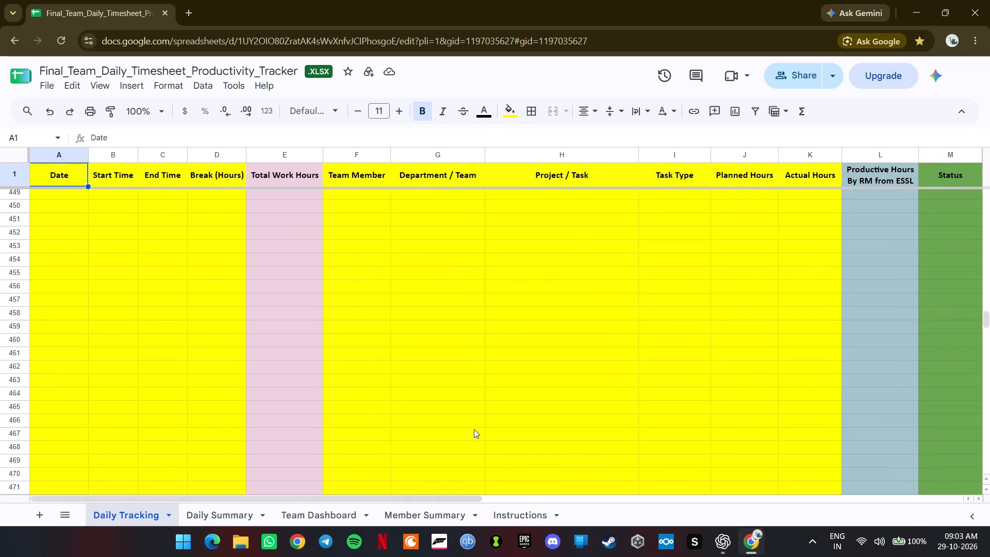
{"action": "scroll", "coordinate": [474, 429], "scroll_direction": "up", "scroll_amount": 6}
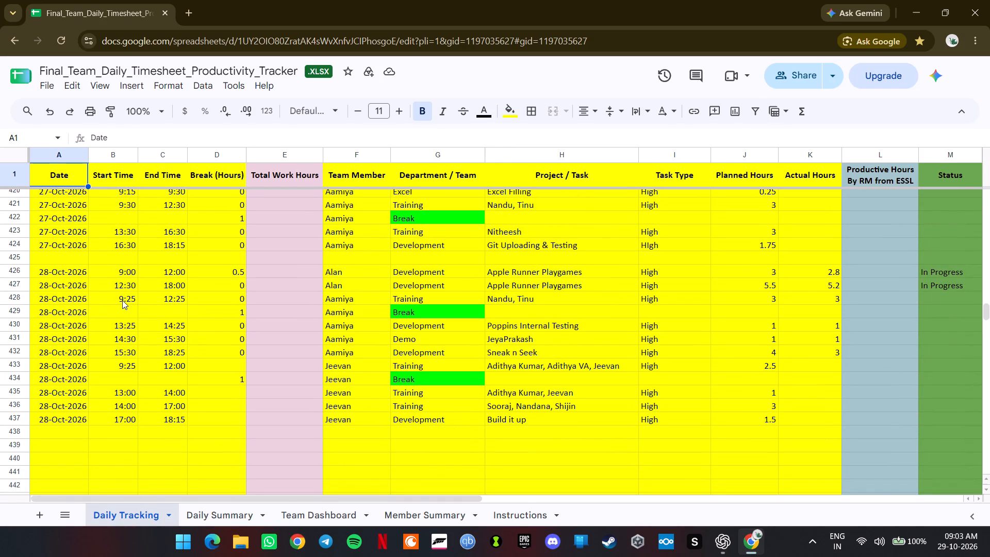
{"action": "left_click_drag", "start_coordinate": [130, 367], "coordinate": [340, 394]}
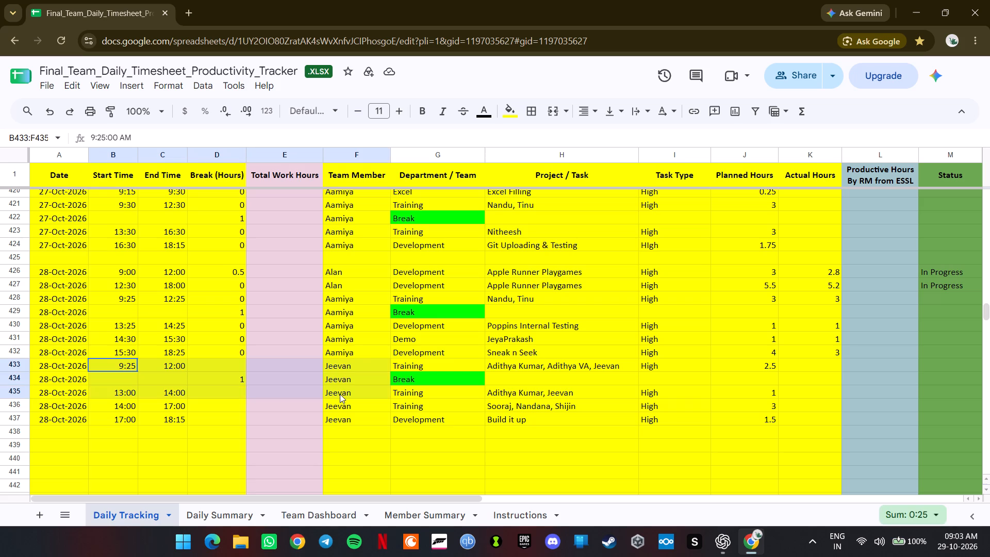
{"action": "left_click_drag", "start_coordinate": [340, 394], "coordinate": [761, 421]}
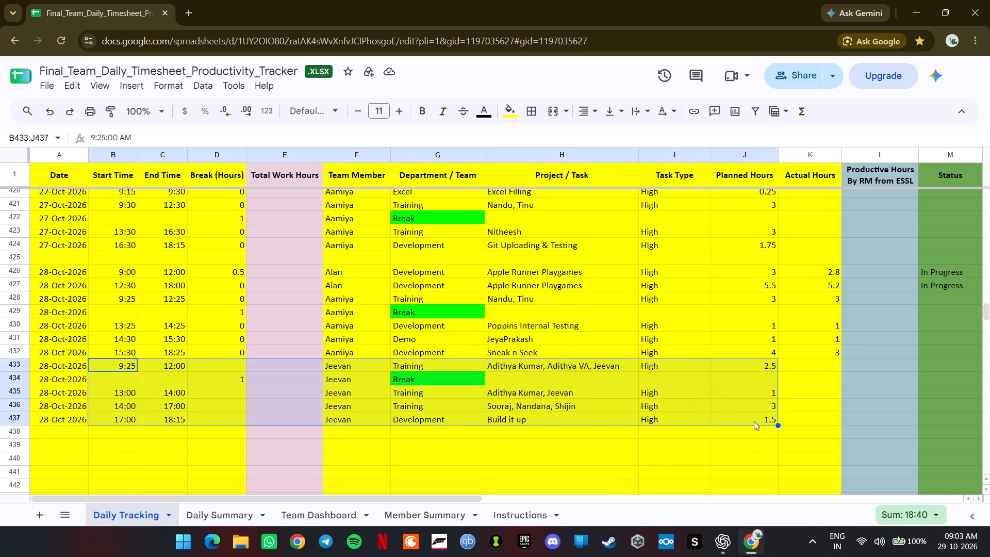
{"action": "key", "text": "ctrl+c"}
{"action": "left_click", "coordinate": [112, 436]}
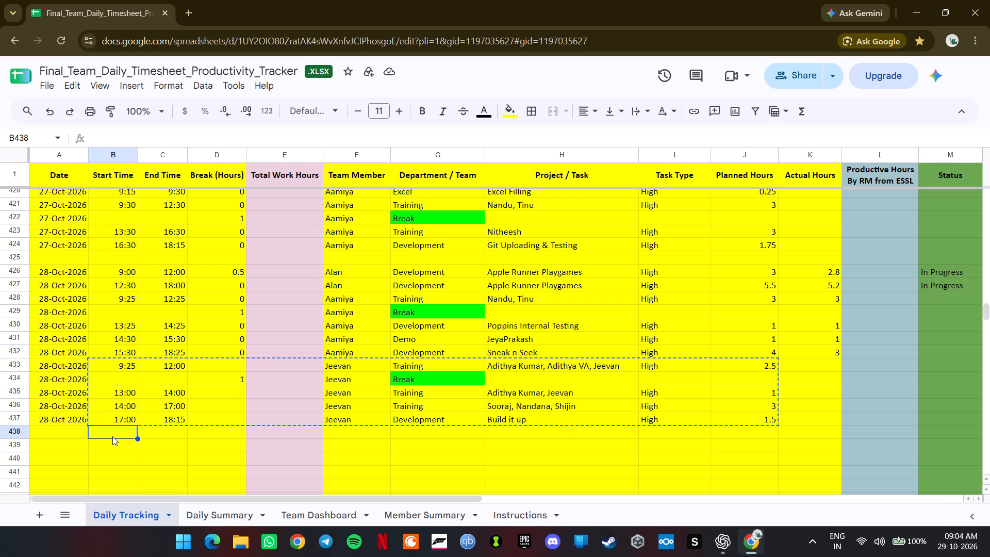
{"action": "scroll", "coordinate": [222, 460], "scroll_direction": "down", "scroll_amount": 1}
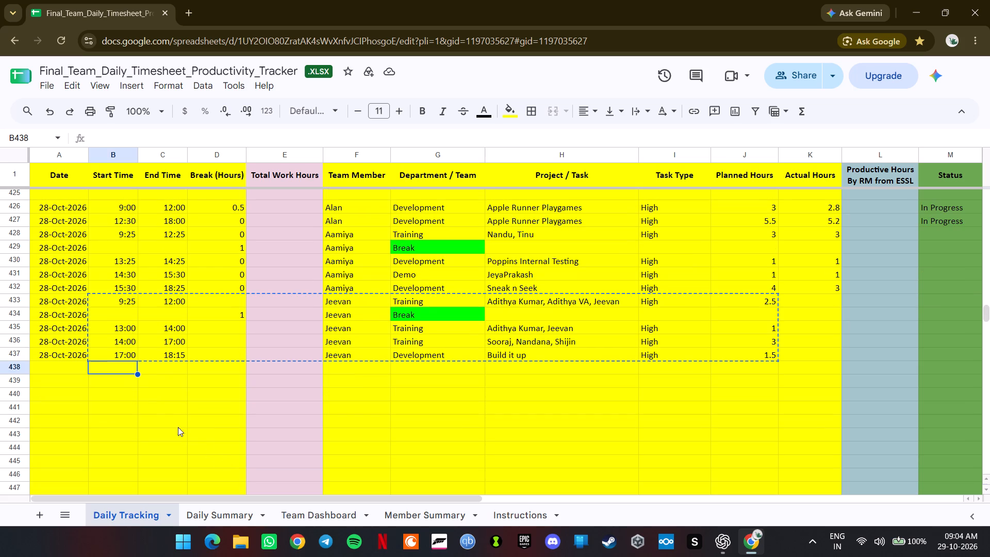
{"action": "left_click", "coordinate": [128, 387]}
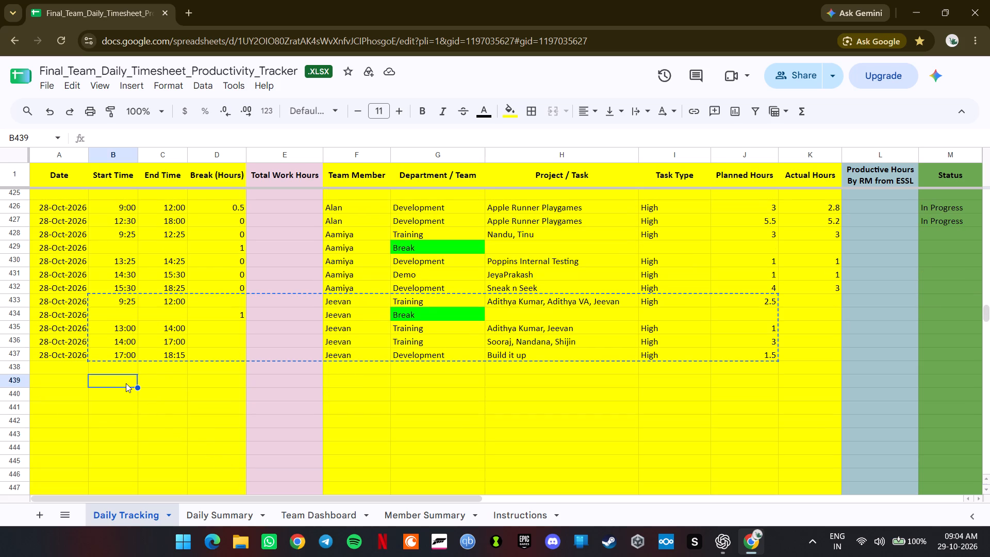
{"action": "key", "text": "ctrl+v"}
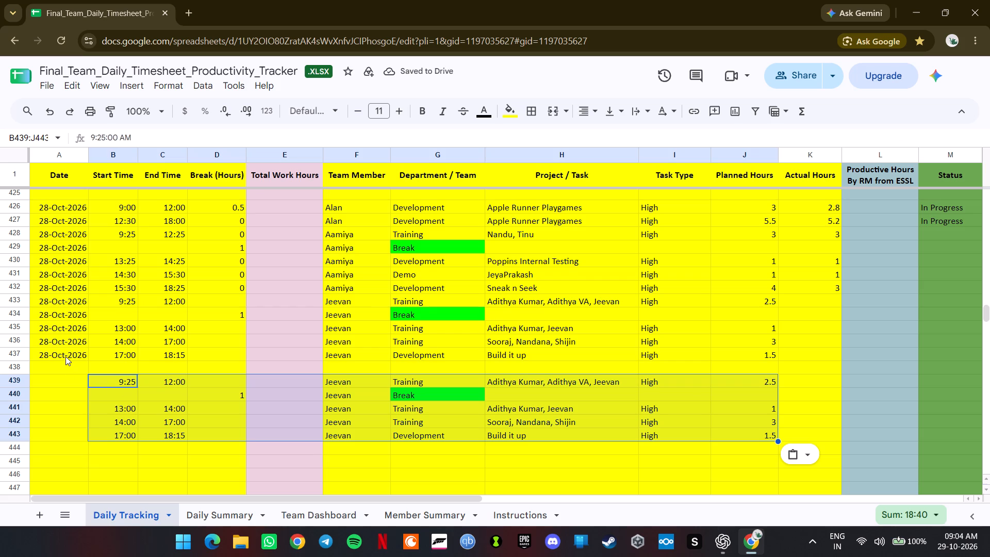
Copy the date from A437 into A439 and change it to 29-Oct-2026.
{"action": "left_click", "coordinate": [51, 382]}
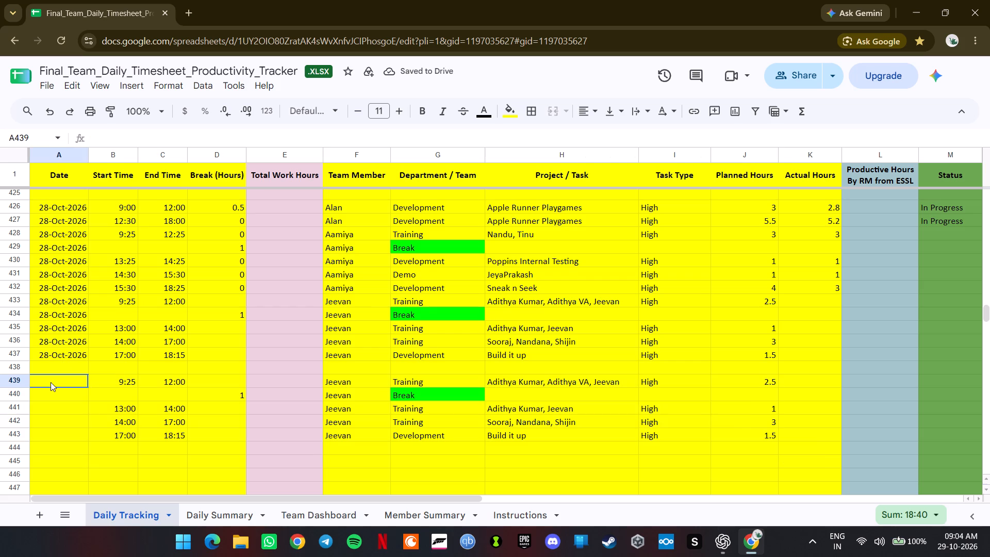
{"action": "left_click", "coordinate": [50, 355]}
{"action": "key", "text": "ctrl+c"}
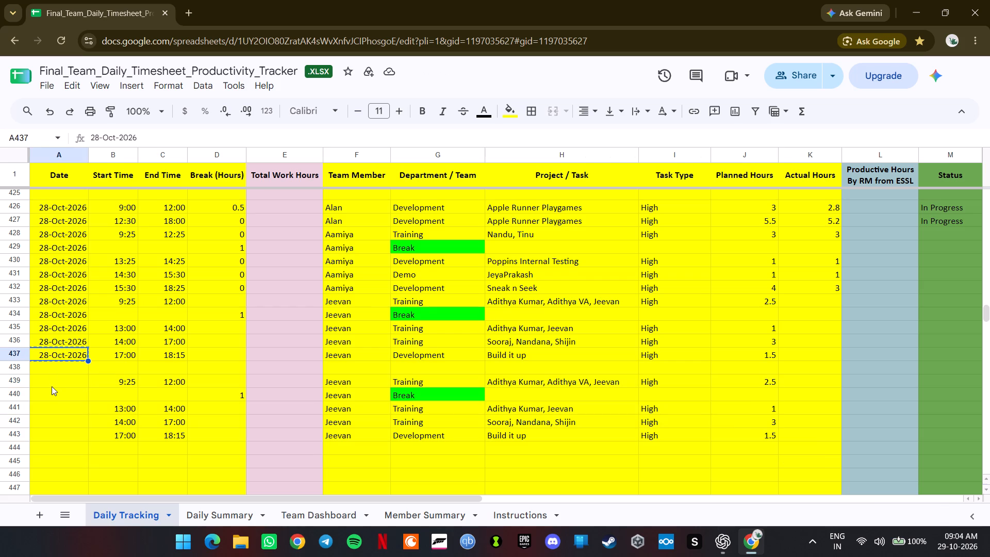
{"action": "left_click", "coordinate": [52, 386]}
{"action": "key", "text": "ctrl+v"}
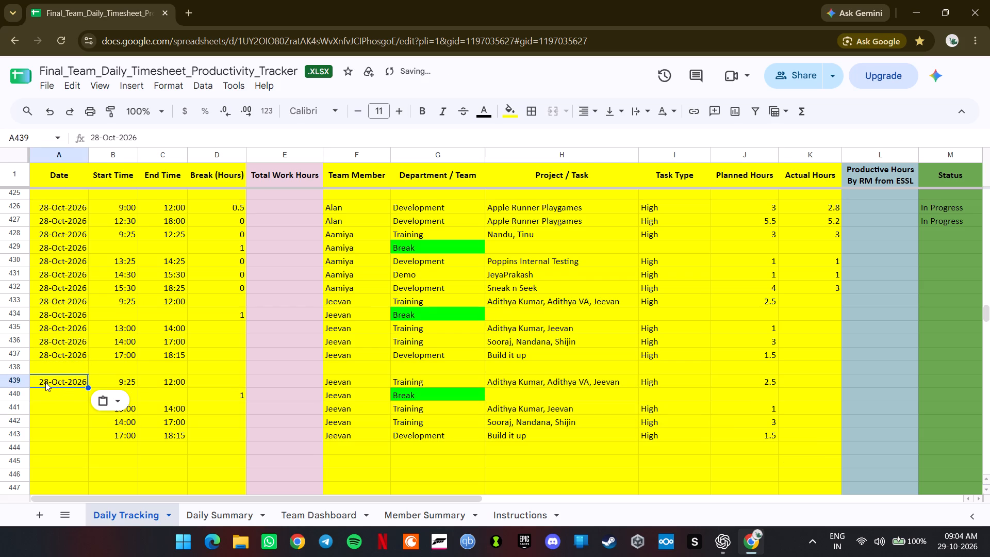
{"action": "double_click", "coordinate": [45, 382]}
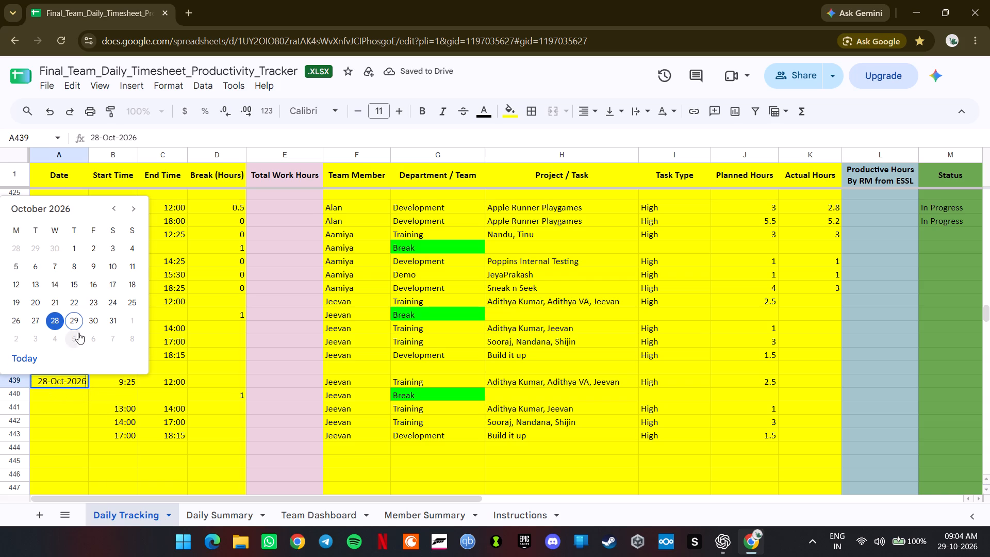
{"action": "left_click", "coordinate": [75, 320]}
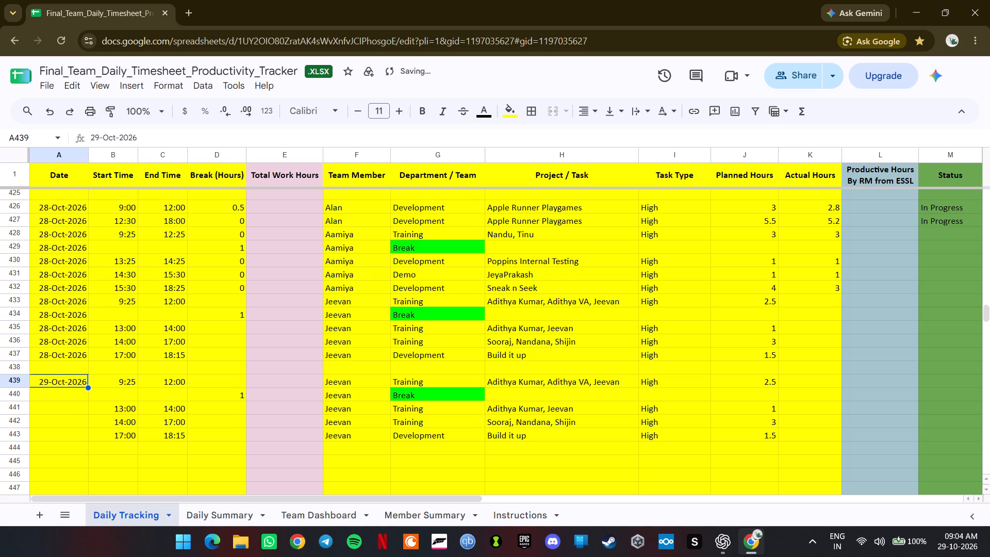
Copy the 29-Oct-2026 date from A439 into the Date cells A440 to A443.
{"action": "left_click", "coordinate": [52, 373]}
{"action": "left_click", "coordinate": [105, 376]}
{"action": "left_click", "coordinate": [56, 378]}
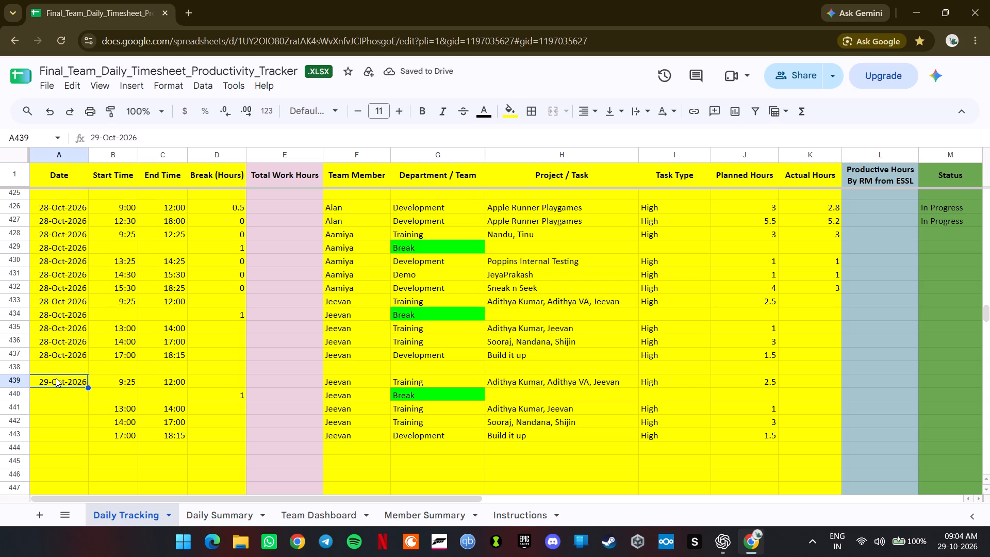
{"action": "key", "text": "ctrl+c"}
{"action": "left_click", "coordinate": [57, 393]}
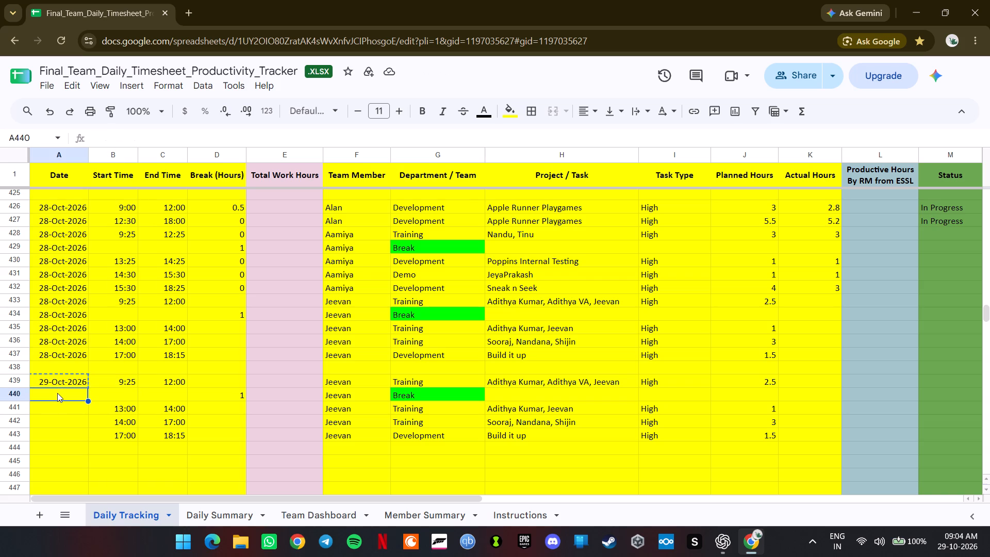
{"action": "key", "text": "ctrl+v"}
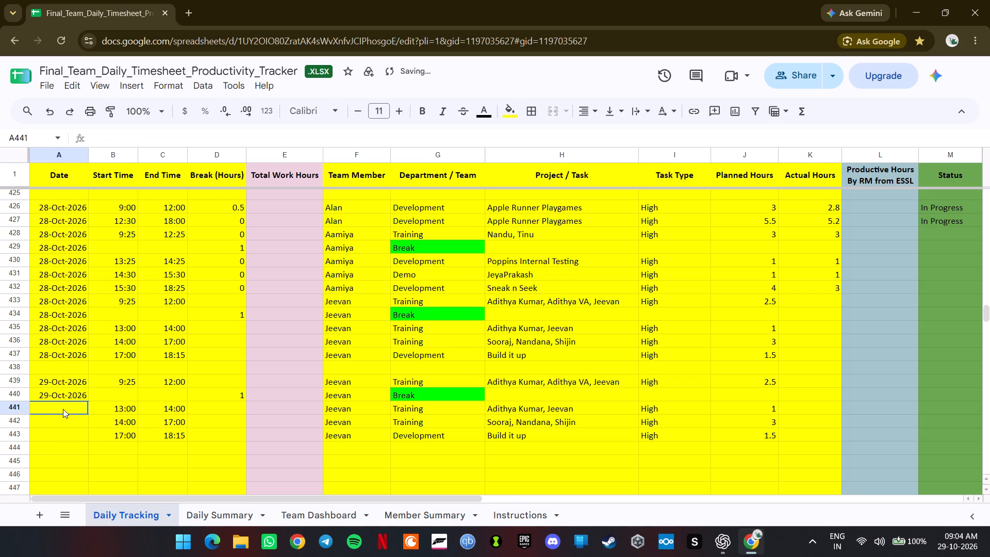
{"action": "left_click", "coordinate": [63, 409]}
{"action": "key", "text": "ctrl+v"}
{"action": "left_click", "coordinate": [63, 417]}
{"action": "key", "text": "ctrl+v"}
{"action": "left_click", "coordinate": [61, 432]}
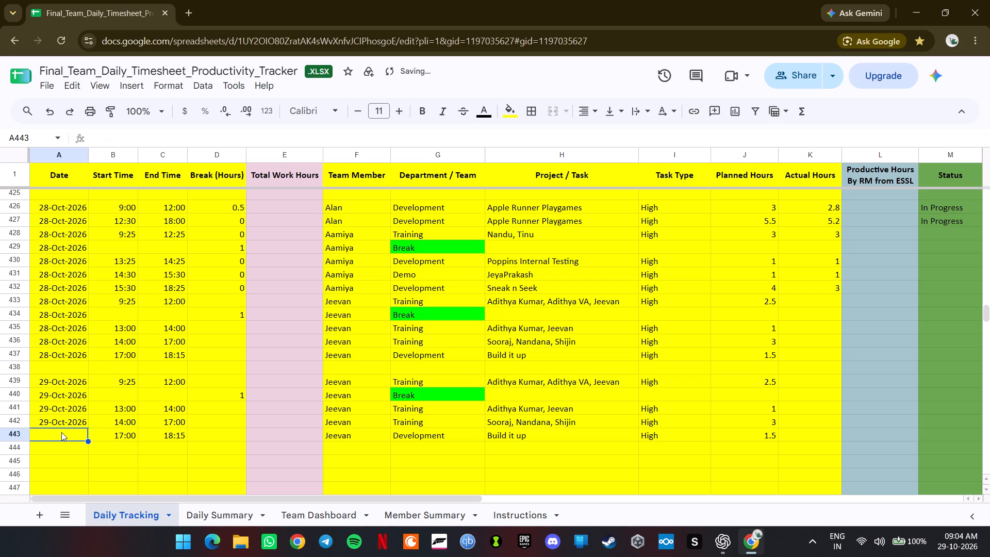
{"action": "key", "text": "ctrl+v"}
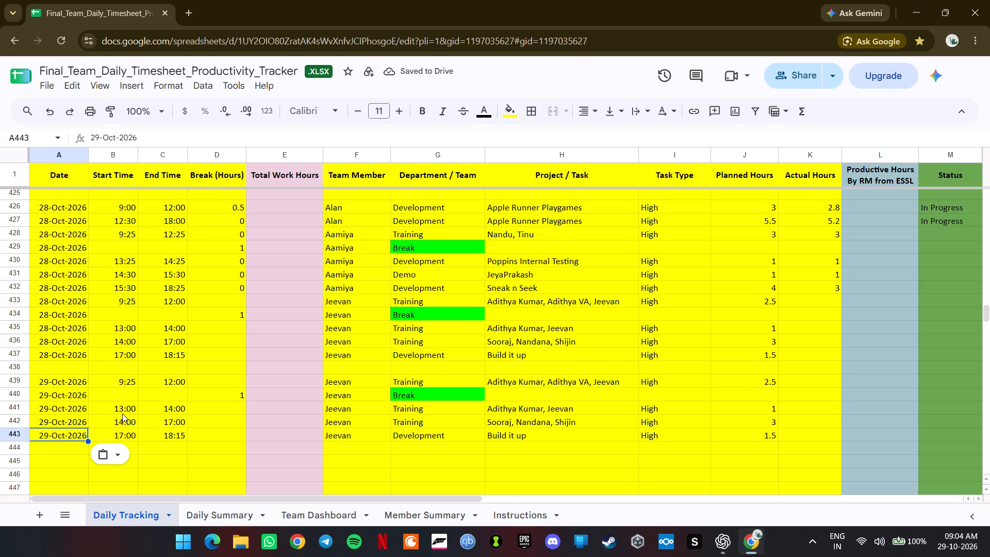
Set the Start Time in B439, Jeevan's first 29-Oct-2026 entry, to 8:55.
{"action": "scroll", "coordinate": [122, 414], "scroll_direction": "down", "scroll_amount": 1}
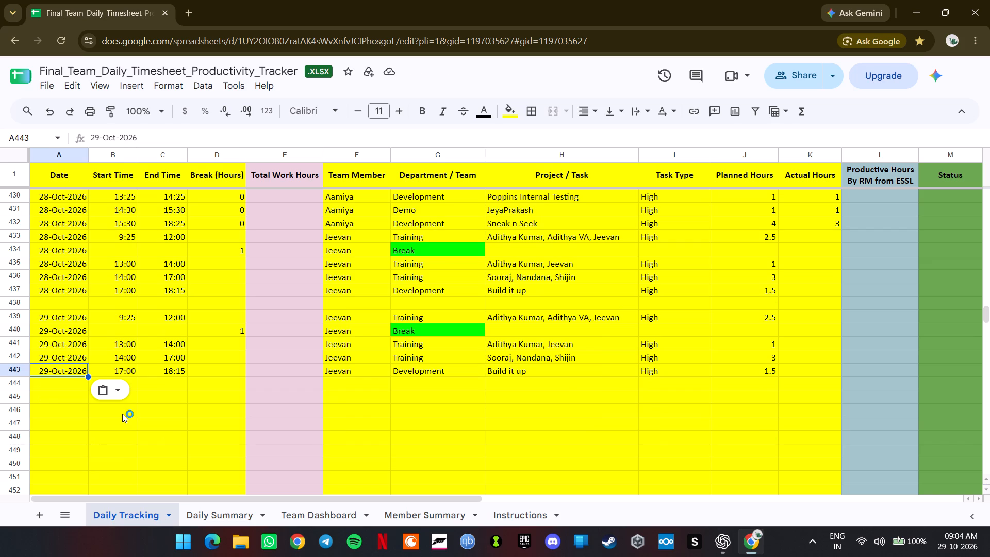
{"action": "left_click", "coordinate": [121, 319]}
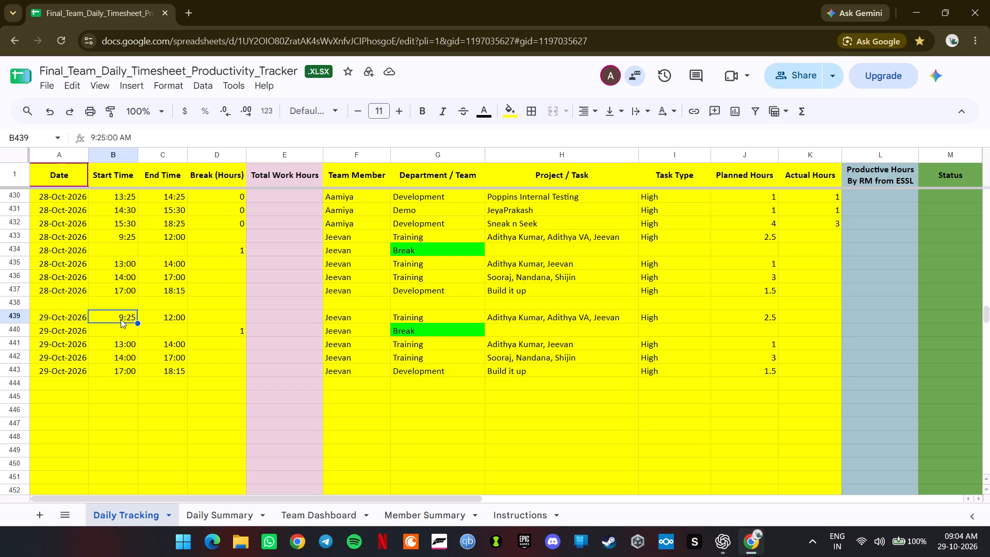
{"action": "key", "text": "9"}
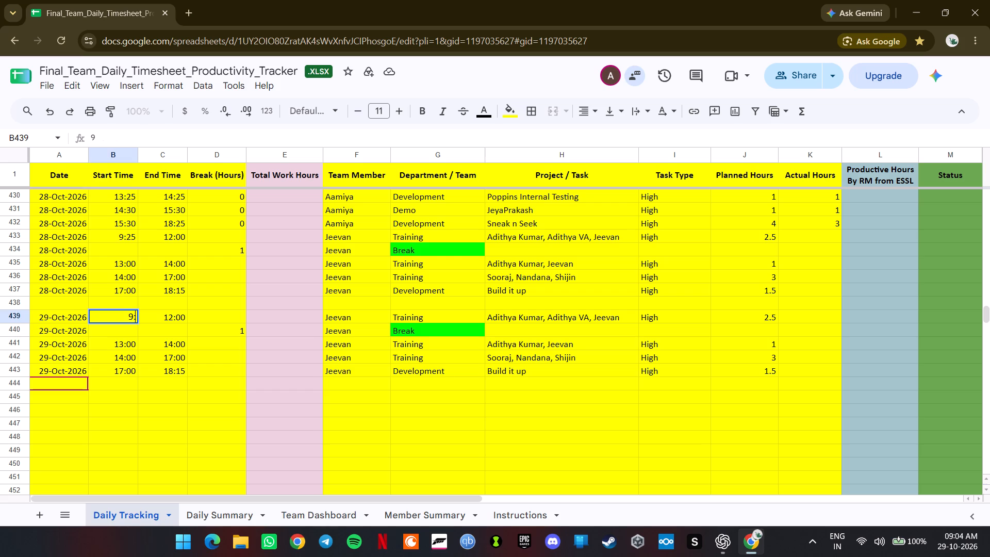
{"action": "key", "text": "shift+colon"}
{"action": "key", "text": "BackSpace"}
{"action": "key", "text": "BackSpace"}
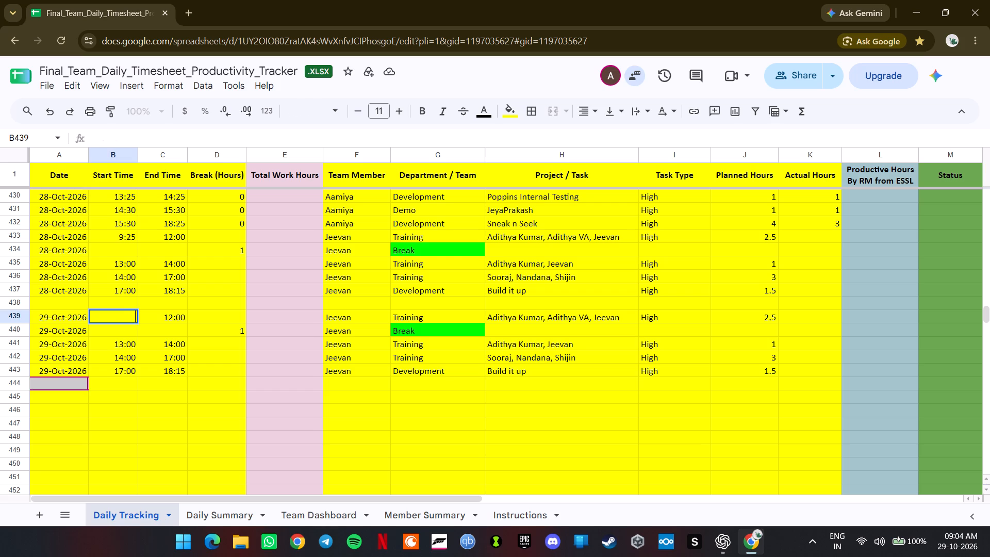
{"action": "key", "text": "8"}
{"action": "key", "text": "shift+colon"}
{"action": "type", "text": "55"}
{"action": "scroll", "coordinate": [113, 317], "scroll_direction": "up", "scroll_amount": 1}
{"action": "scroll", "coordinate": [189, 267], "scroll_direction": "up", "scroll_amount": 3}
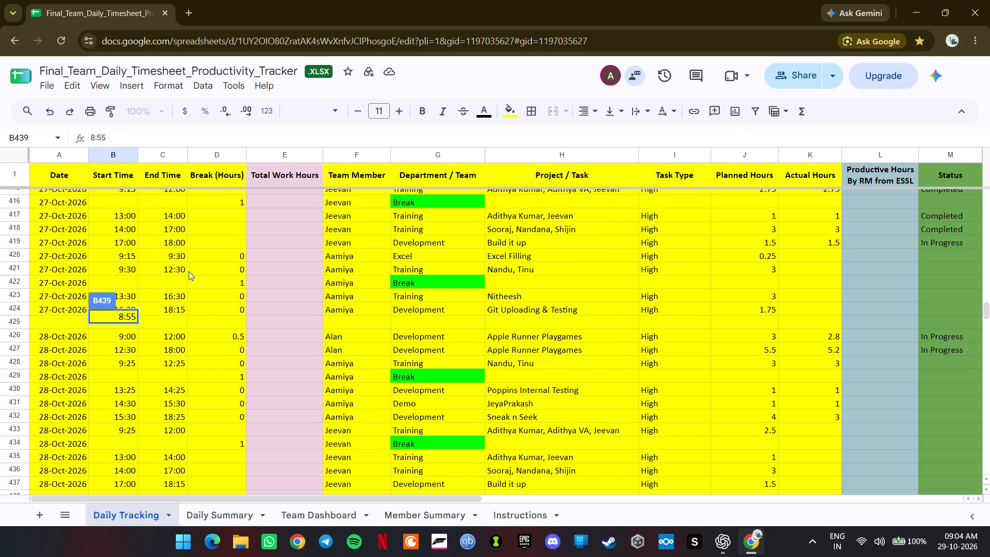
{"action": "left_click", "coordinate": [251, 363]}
Set the Start Time in B439 to 9:00 and the Planned Hours in J439 to 3.
{"action": "scroll", "coordinate": [251, 363], "scroll_direction": "down", "scroll_amount": 2}
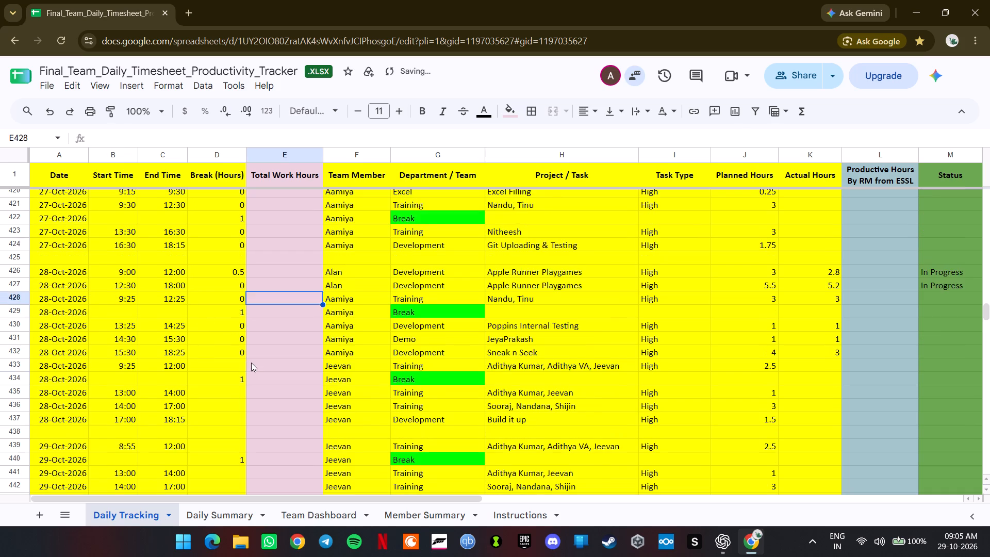
{"action": "scroll", "coordinate": [251, 363], "scroll_direction": "up", "scroll_amount": 2}
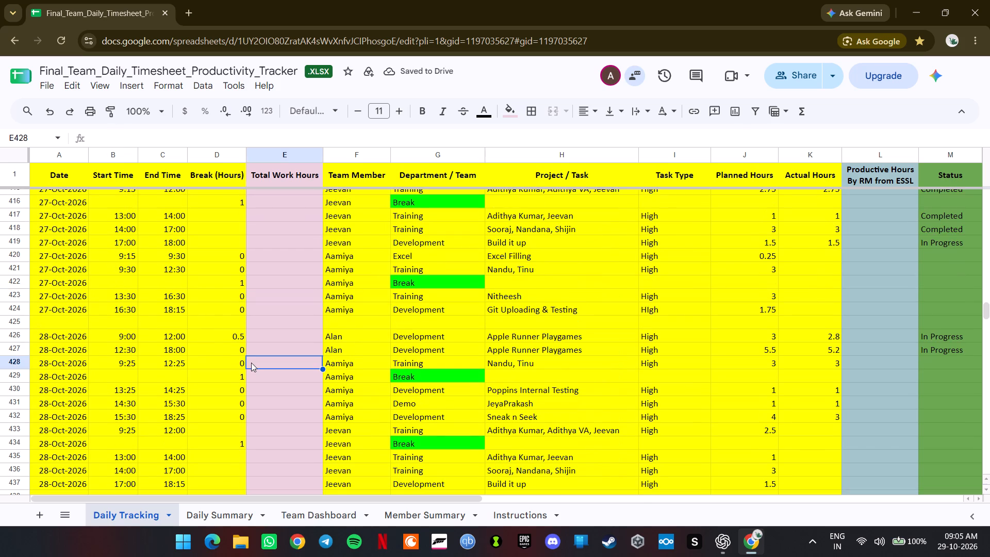
{"action": "scroll", "coordinate": [251, 363], "scroll_direction": "down", "scroll_amount": 2}
{"action": "left_click", "coordinate": [126, 386]}
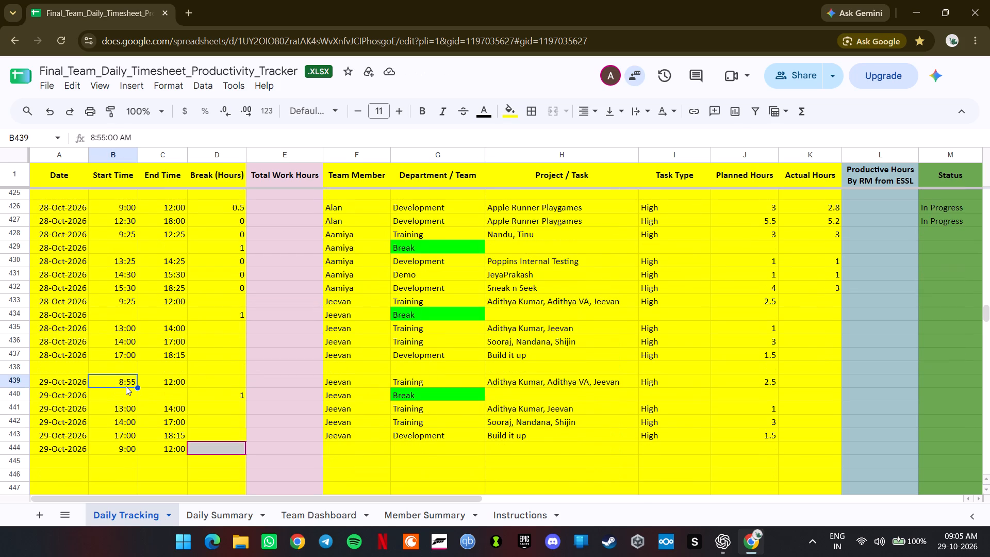
{"action": "key", "text": "9"}
{"action": "key", "text": "shift+colon"}
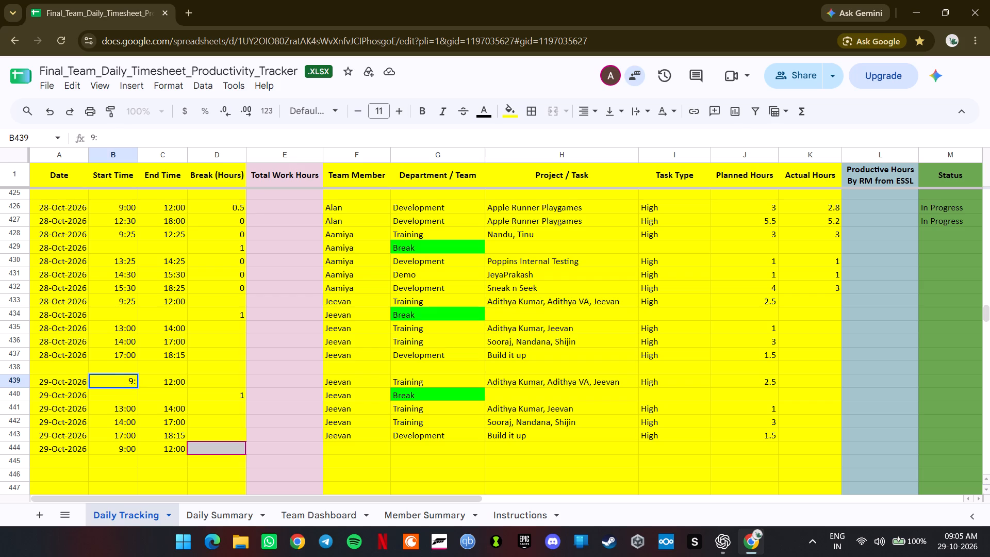
{"action": "type", "text": "00"}
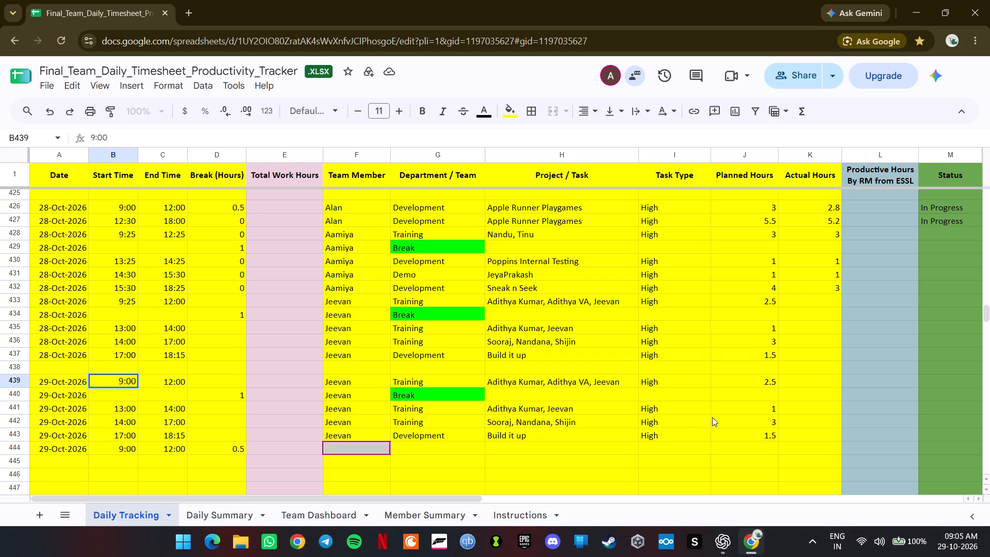
{"action": "left_click", "coordinate": [740, 379]}
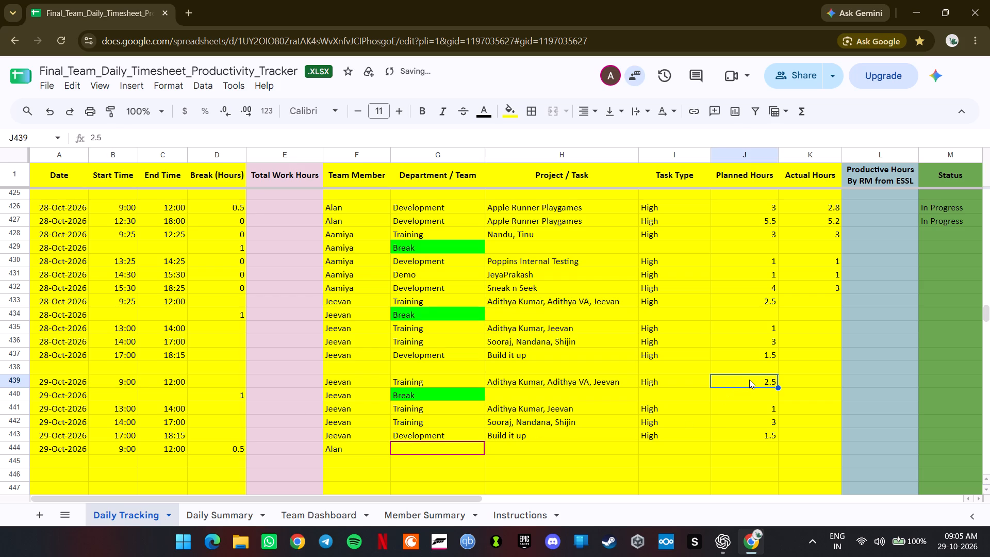
{"action": "key", "text": "3"}
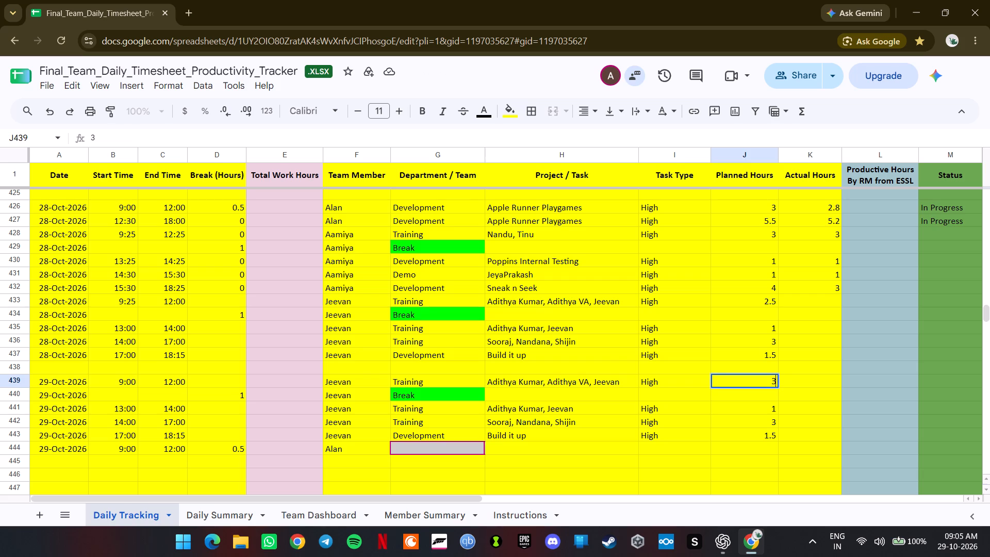
Set the End Time of Jeevan's Build it up entry in C443 to 18:00.
{"action": "left_click", "coordinate": [168, 435]}
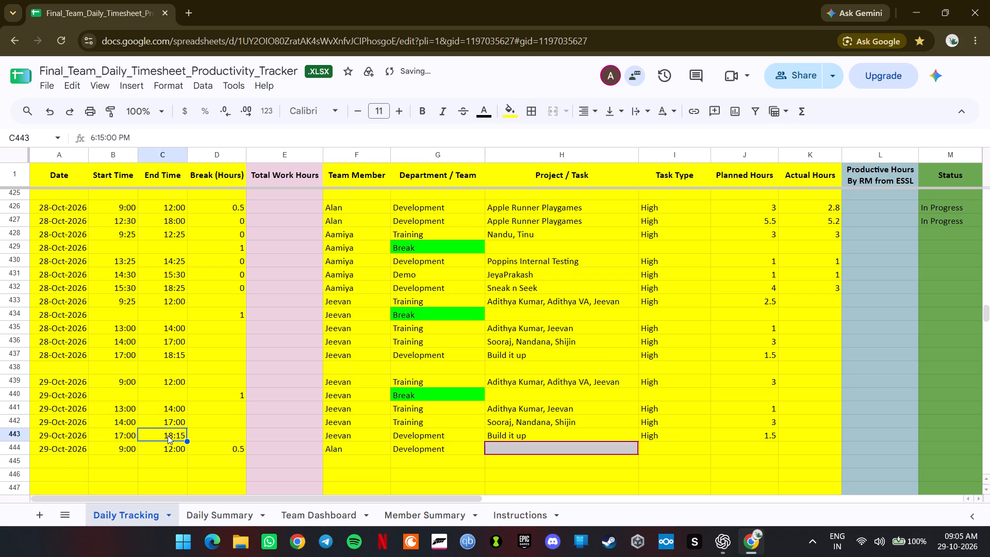
{"action": "type", "text": "18"}
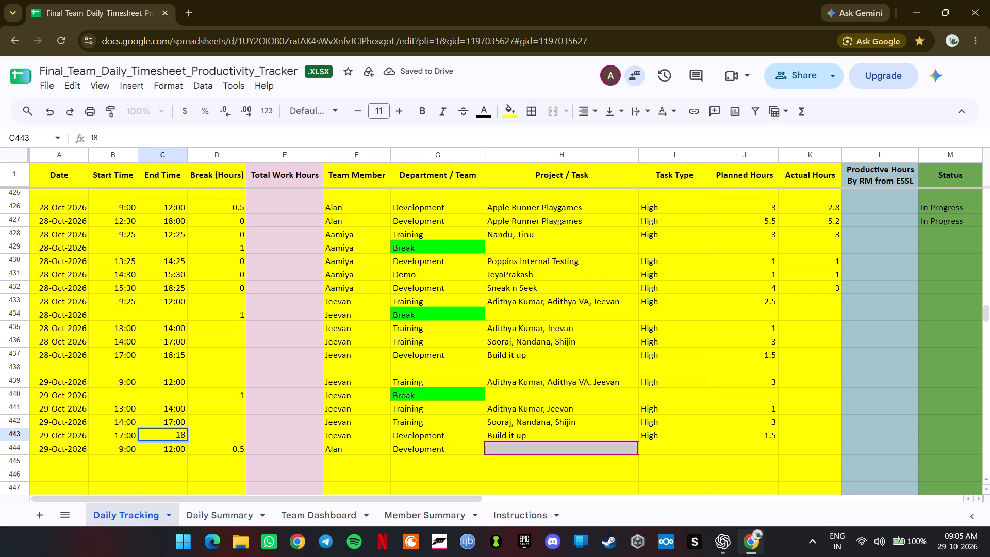
{"action": "type", "text": ":00"}
{"action": "left_click", "coordinate": [795, 439]}
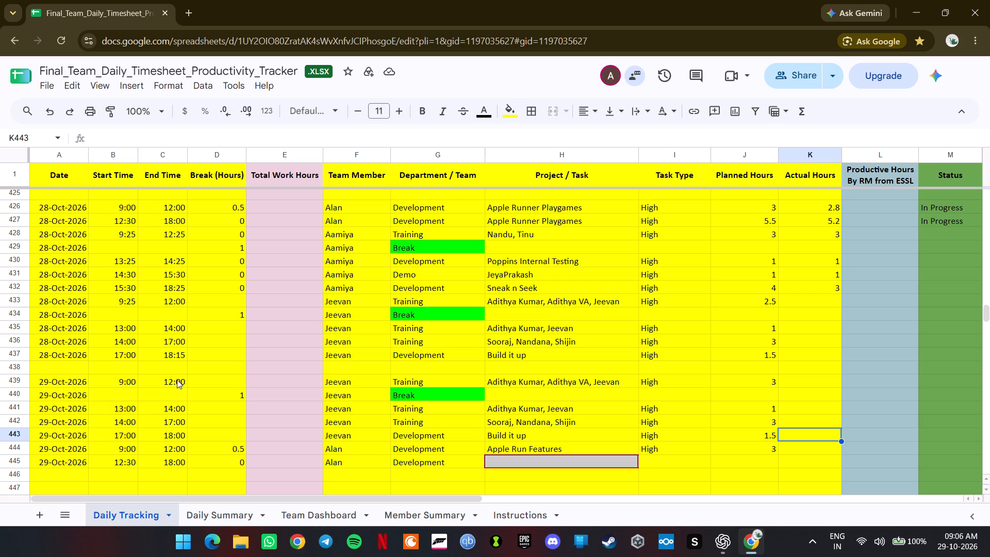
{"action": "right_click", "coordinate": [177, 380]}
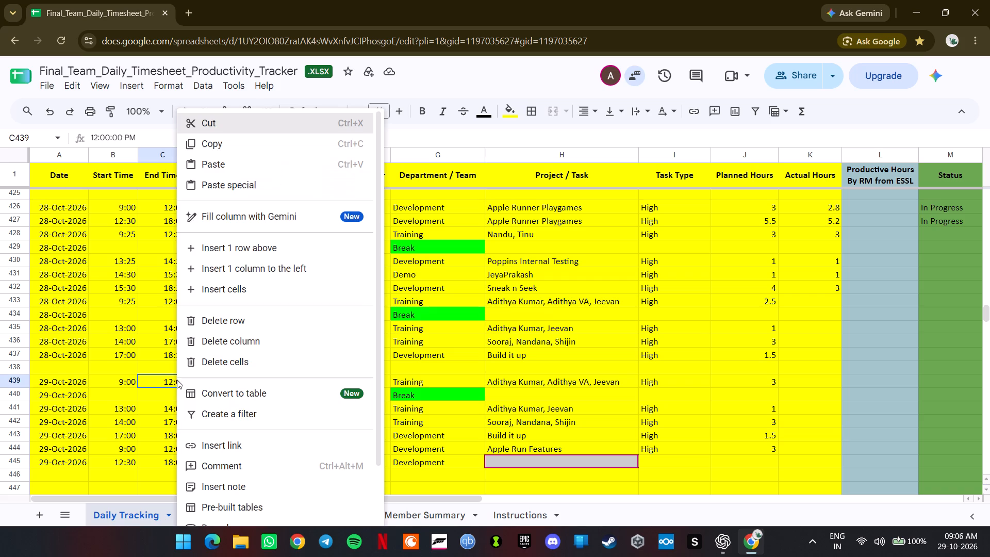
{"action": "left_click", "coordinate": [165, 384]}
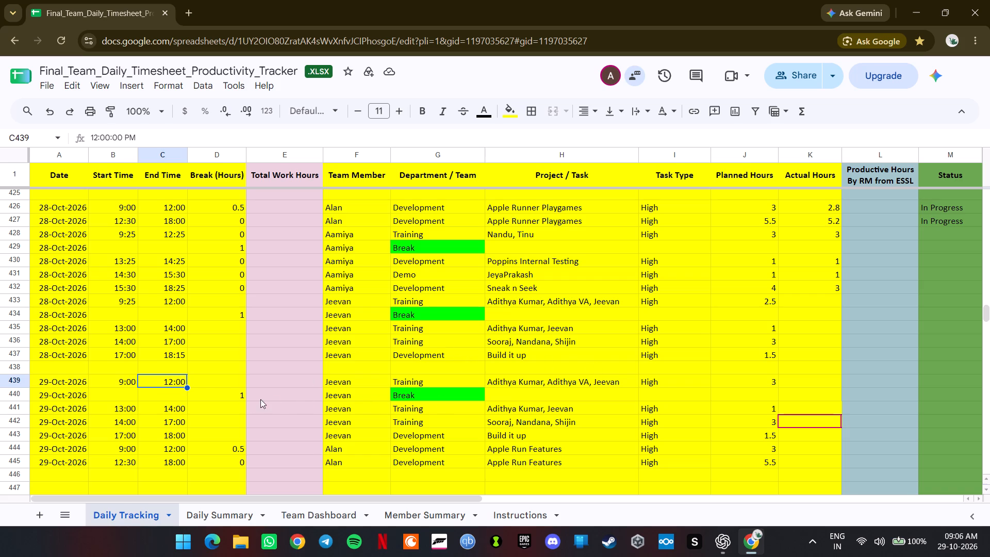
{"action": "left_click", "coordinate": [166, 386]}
Insert one blank row below row 443, between Jeevan's and Alan's 29-Oct-2026 entries.
{"action": "right_click", "coordinate": [16, 434]}
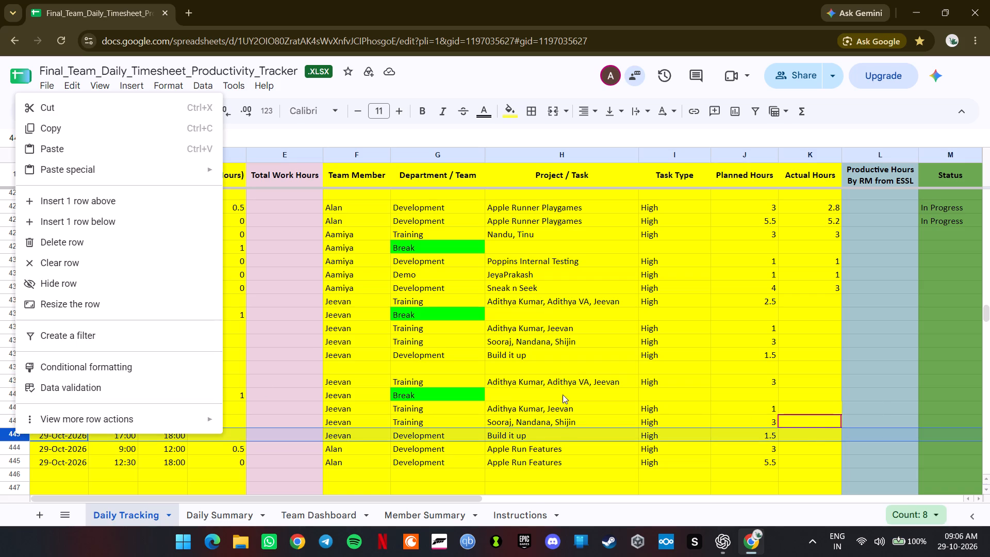
{"action": "left_click", "coordinate": [81, 228]}
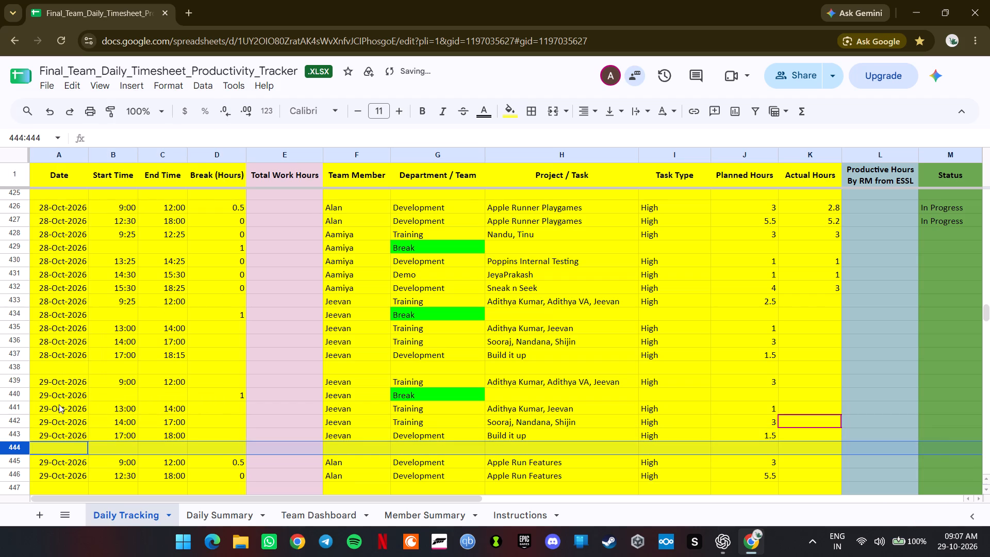
Copy Jeevan's entries in A440:J443 one row down, starting at A441, to free row 440 for another entry.
{"action": "left_click_drag", "start_coordinate": [59, 394], "coordinate": [509, 416]}
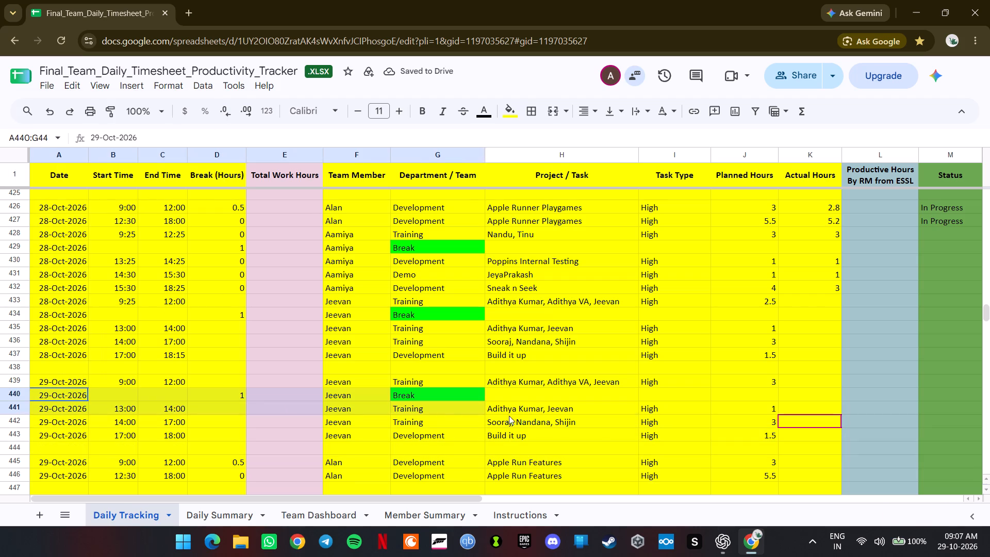
{"action": "left_click_drag", "start_coordinate": [509, 416], "coordinate": [728, 439]}
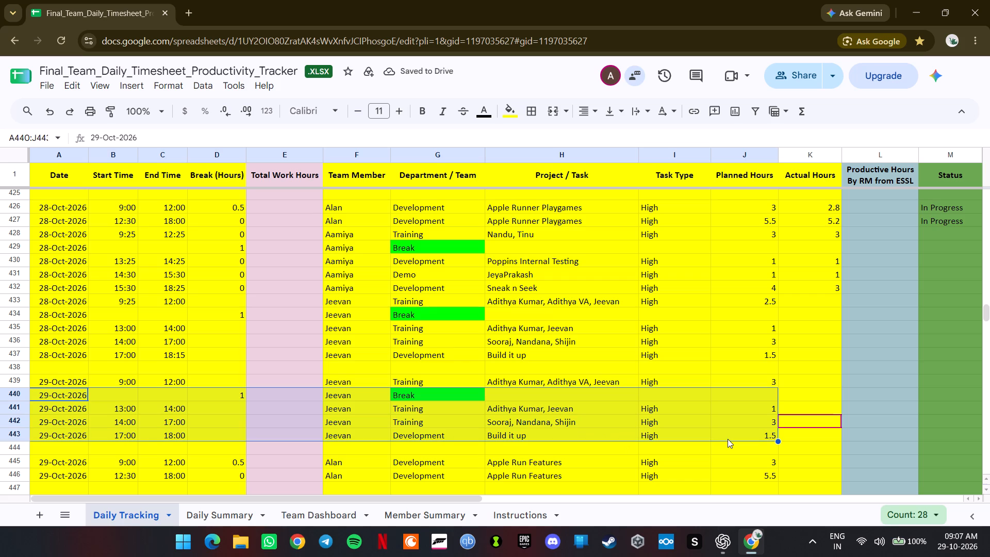
{"action": "key", "text": "ctrl+c"}
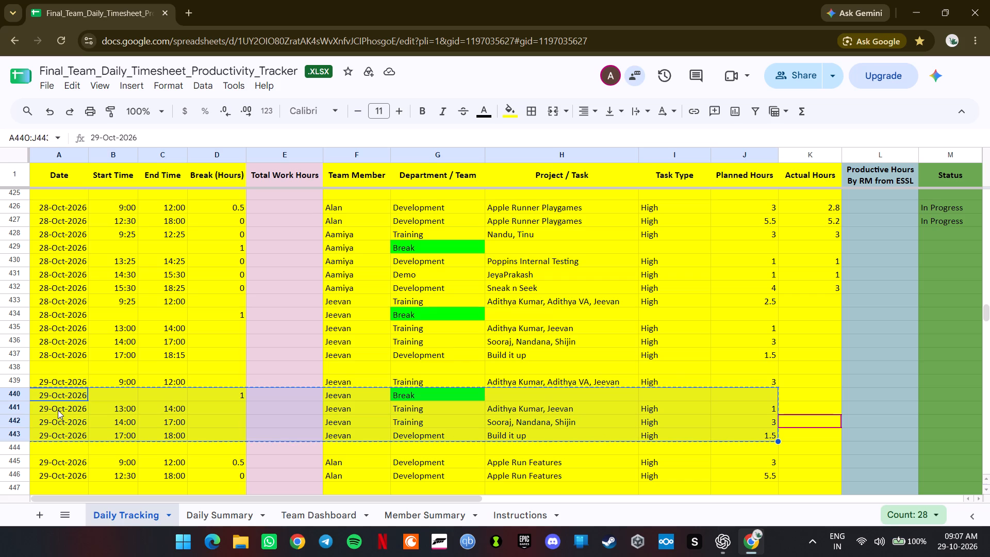
{"action": "left_click", "coordinate": [58, 410]}
{"action": "key", "text": "ctrl+v"}
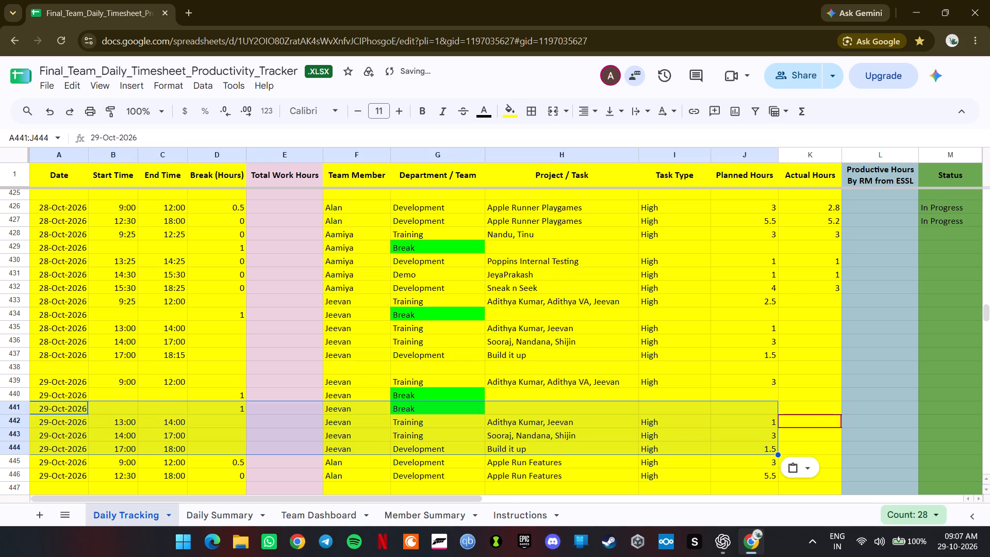
Clear the Team Member, Department / Team and Break (Hours) cells F440, G440 and D440 in row 440.
{"action": "left_click", "coordinate": [112, 398]}
{"action": "left_click", "coordinate": [170, 384]}
{"action": "left_click", "coordinate": [356, 397]}
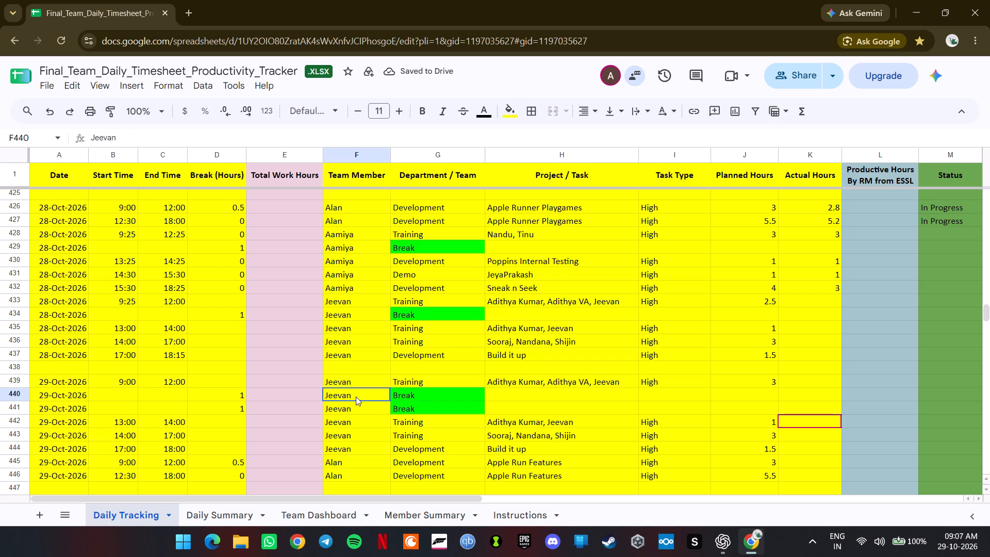
{"action": "key", "text": "BackSpace"}
{"action": "left_click", "coordinate": [414, 392]}
{"action": "key", "text": "BackSpace"}
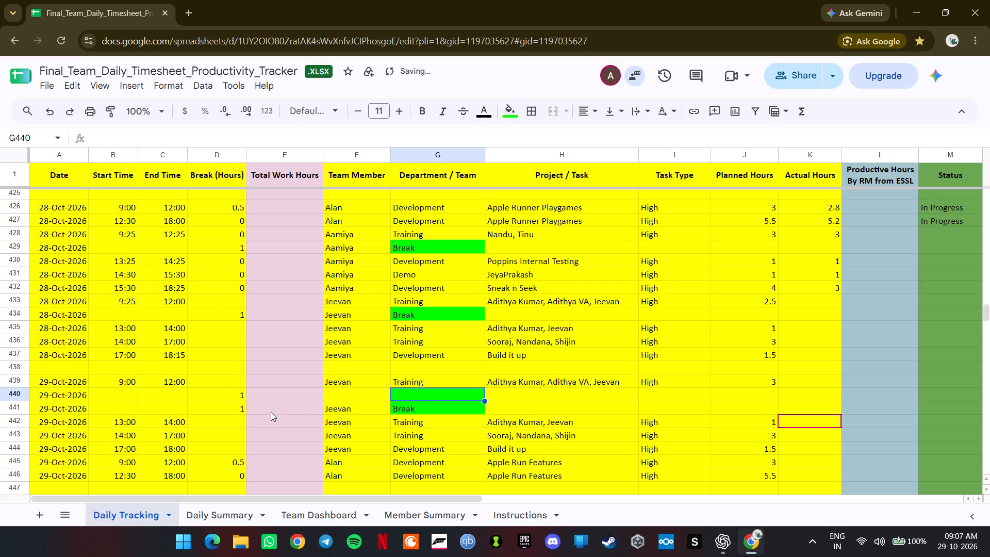
{"action": "left_click", "coordinate": [234, 398]}
{"action": "key", "text": "BackSpace"}
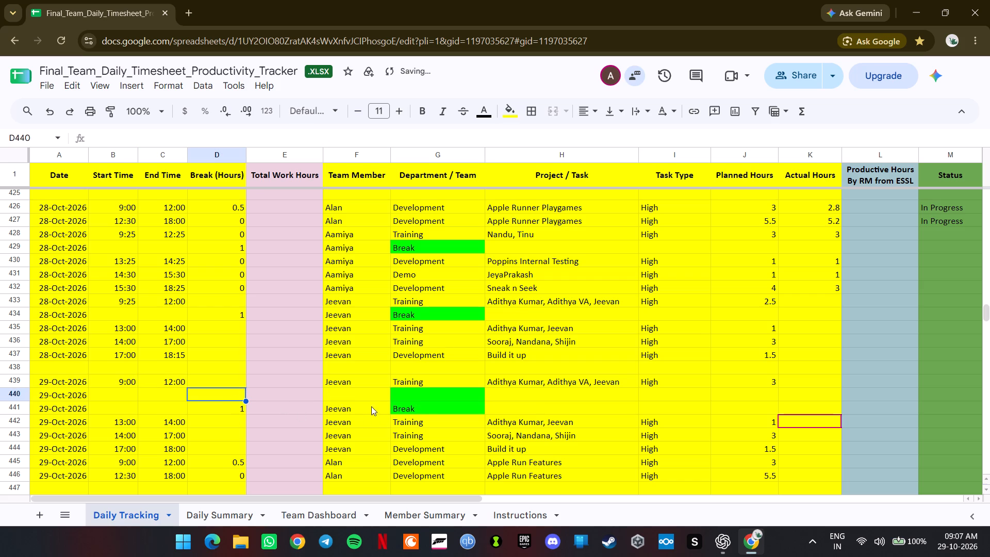
Change the fill colour of the emptied Department / Team cell G440 to yellow.
{"action": "left_click", "coordinate": [408, 396]}
{"action": "right_click", "coordinate": [408, 396]}
{"action": "left_click", "coordinate": [406, 394]}
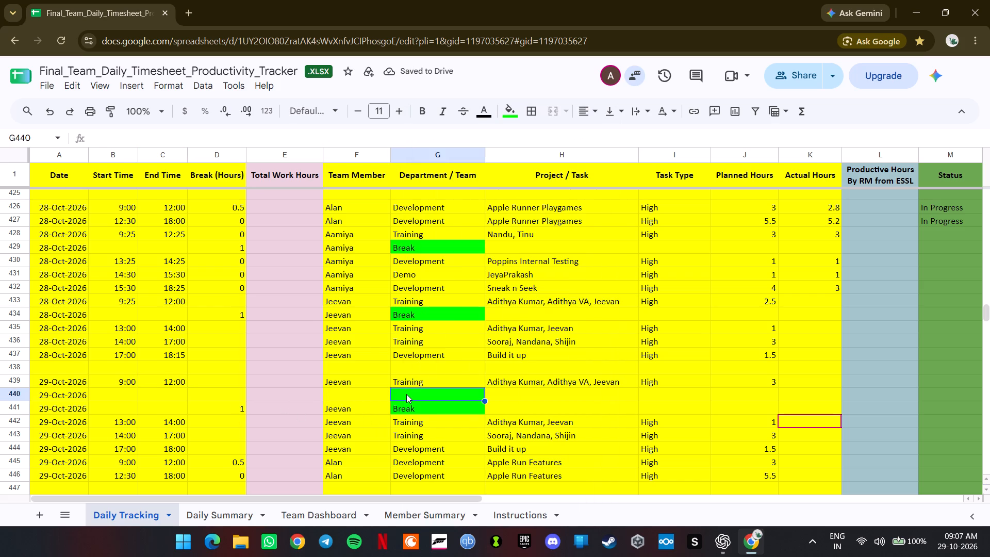
{"action": "left_click", "coordinate": [504, 111]}
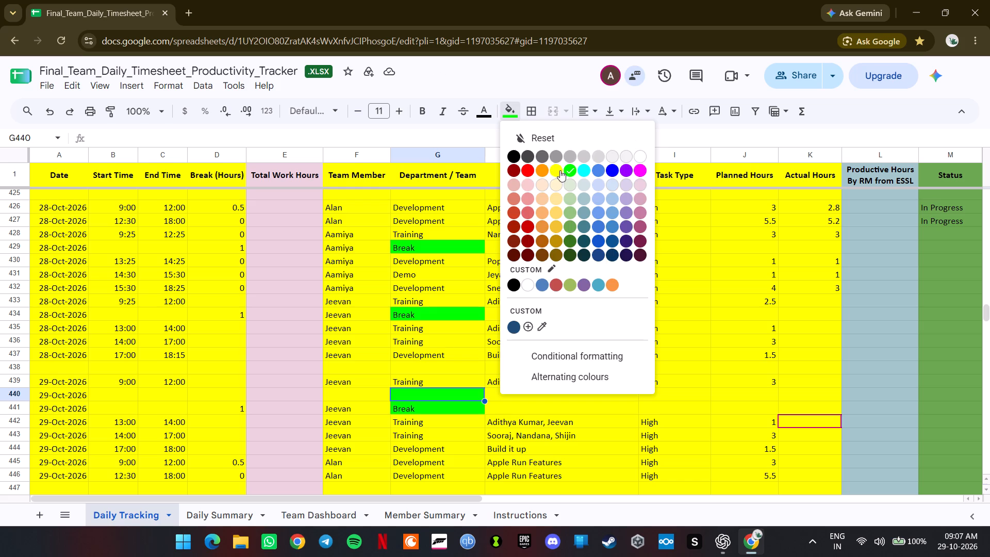
{"action": "left_click", "coordinate": [560, 170]}
Set the End Time of Jeevan's first 29-Oct-2026 training entry in C439 to 10:00.
{"action": "left_click", "coordinate": [115, 394]}
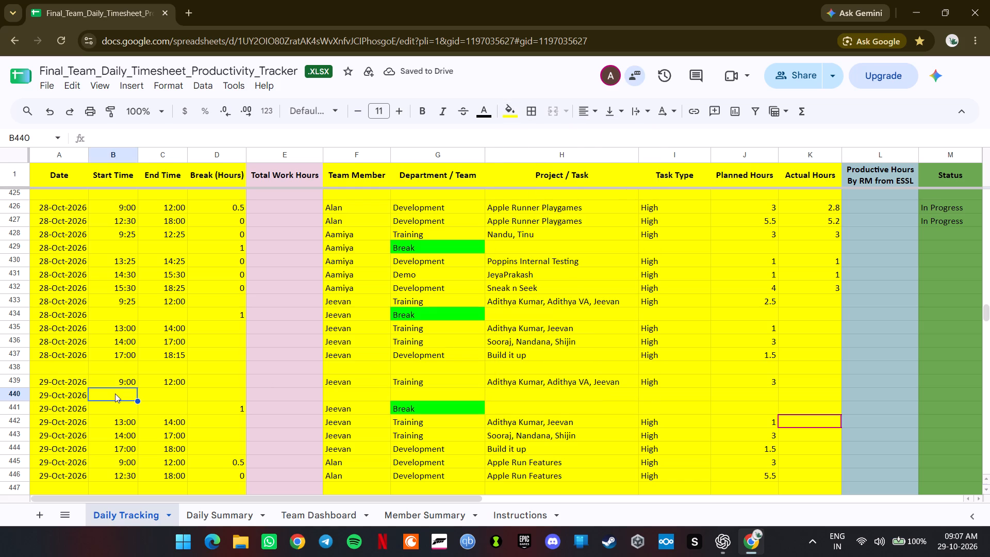
{"action": "left_click", "coordinate": [176, 383]}
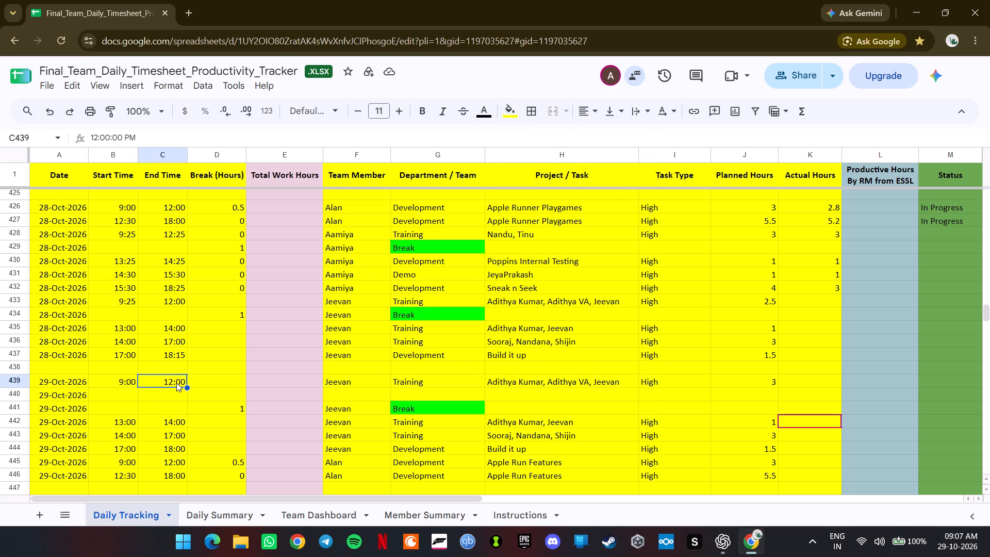
{"action": "type", "text": "10"}
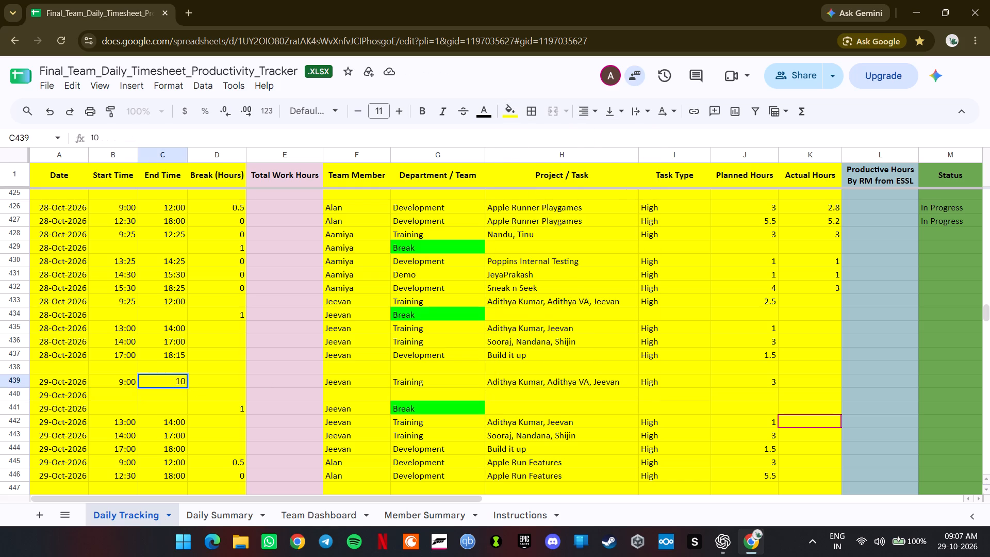
{"action": "key", "text": "shift+colon"}
{"action": "type", "text": "00"}
Enter a Start Time of 10:00 in B440 and an End Time of 12:00 in C440.
{"action": "left_click", "coordinate": [129, 397]}
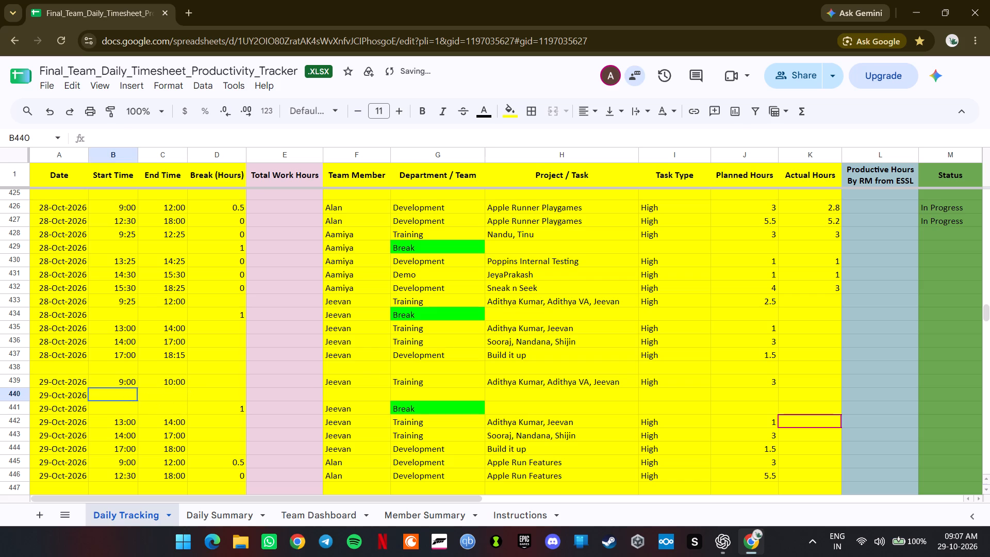
{"action": "type", "text": "10"}
{"action": "key", "text": "shift+colon"}
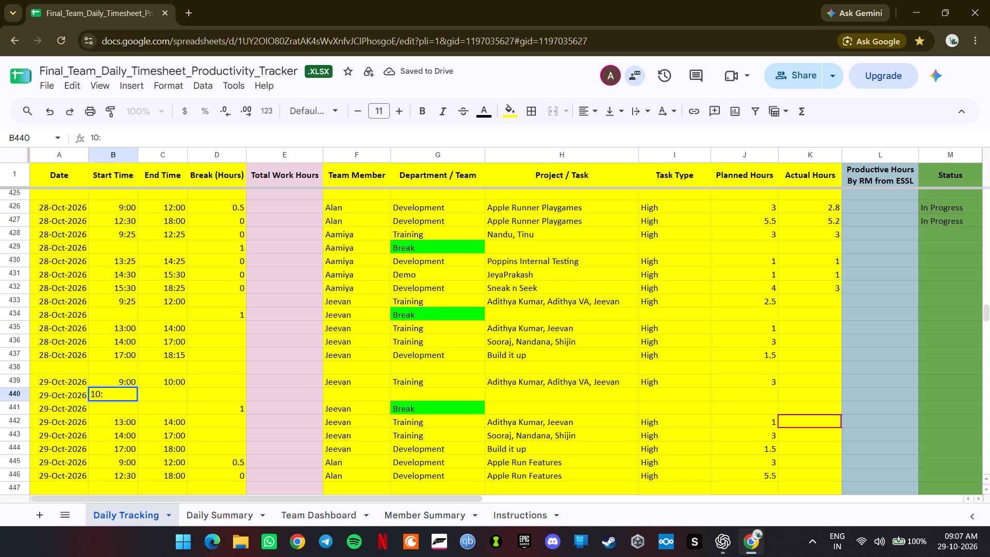
{"action": "type", "text": "00"}
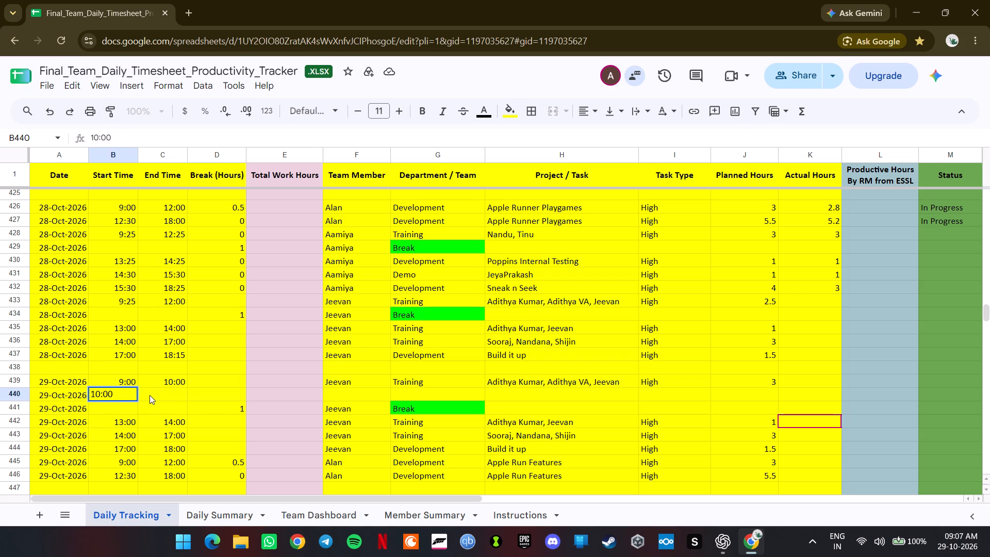
{"action": "left_click", "coordinate": [158, 397]}
{"action": "type", "text": "12"}
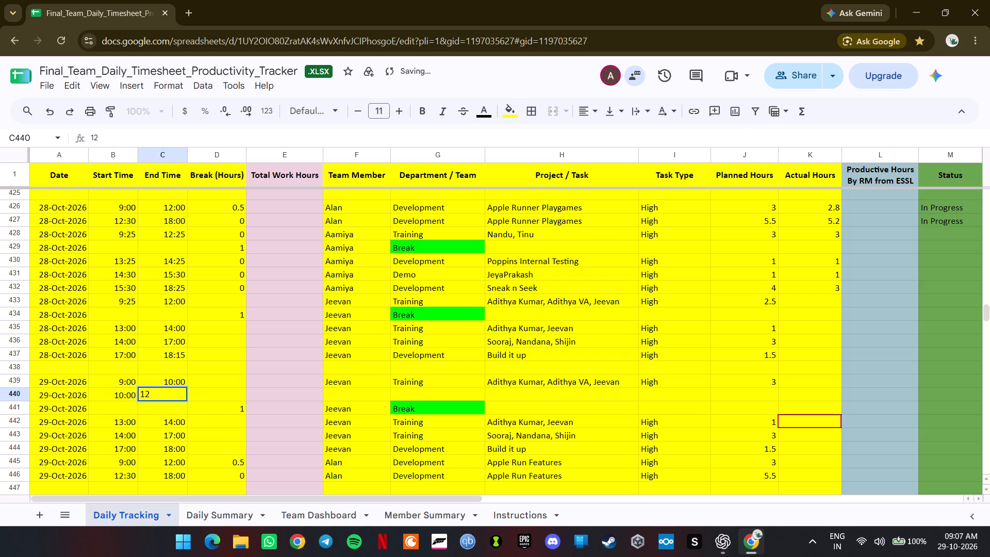
{"action": "type", "text": ":00"}
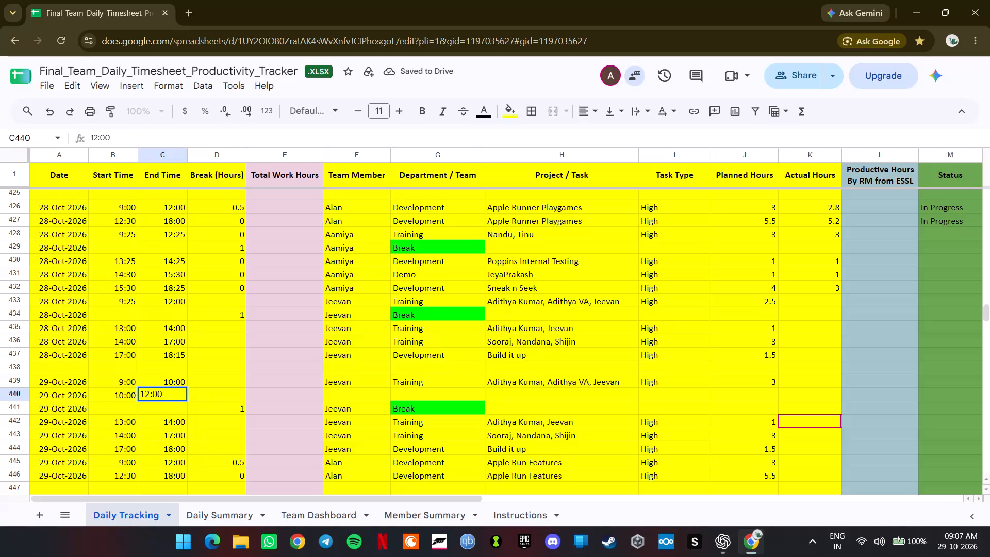
Copy the Team Member through Planned Hours cells F439:J439 into row 440, starting at F440.
{"action": "left_click", "coordinate": [346, 390]}
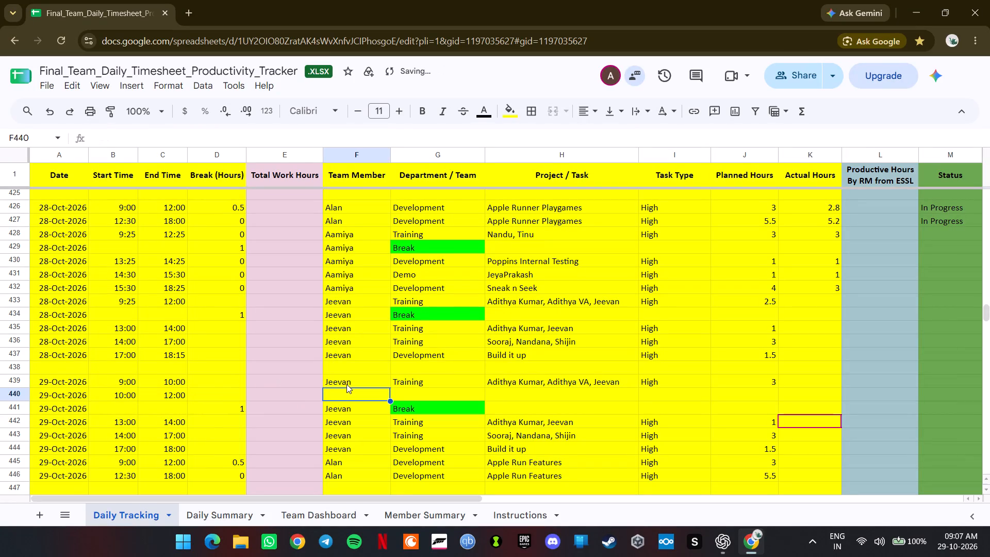
{"action": "left_click_drag", "start_coordinate": [346, 383], "coordinate": [744, 376]}
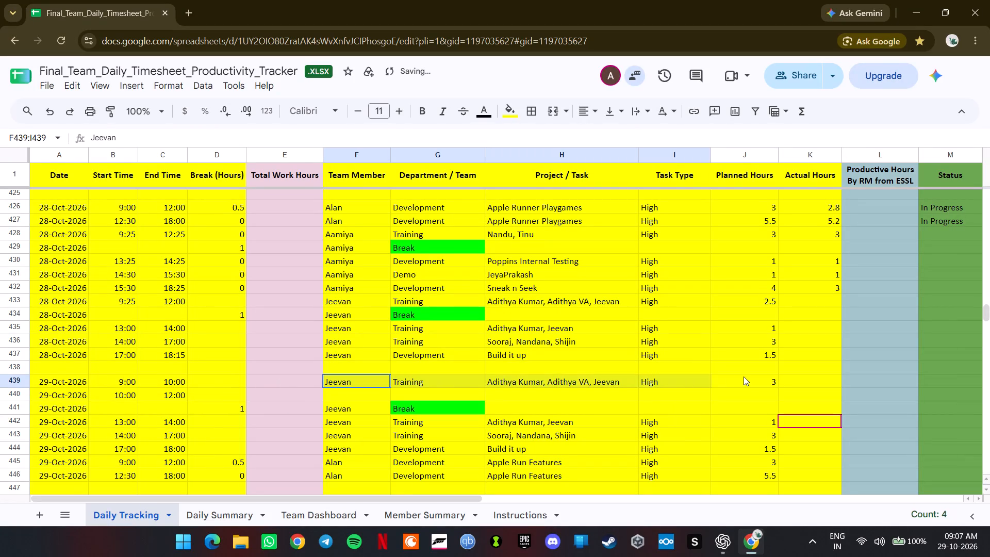
{"action": "left_click_drag", "start_coordinate": [744, 376], "coordinate": [745, 380]}
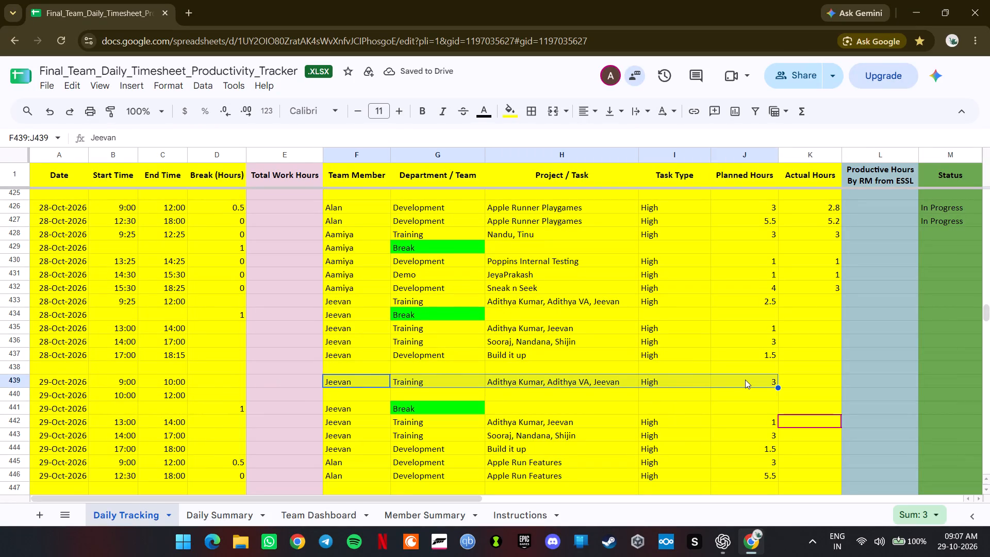
{"action": "key", "text": "ctrl+c"}
{"action": "left_click", "coordinate": [354, 397]}
{"action": "key", "text": "ctrl+v"}
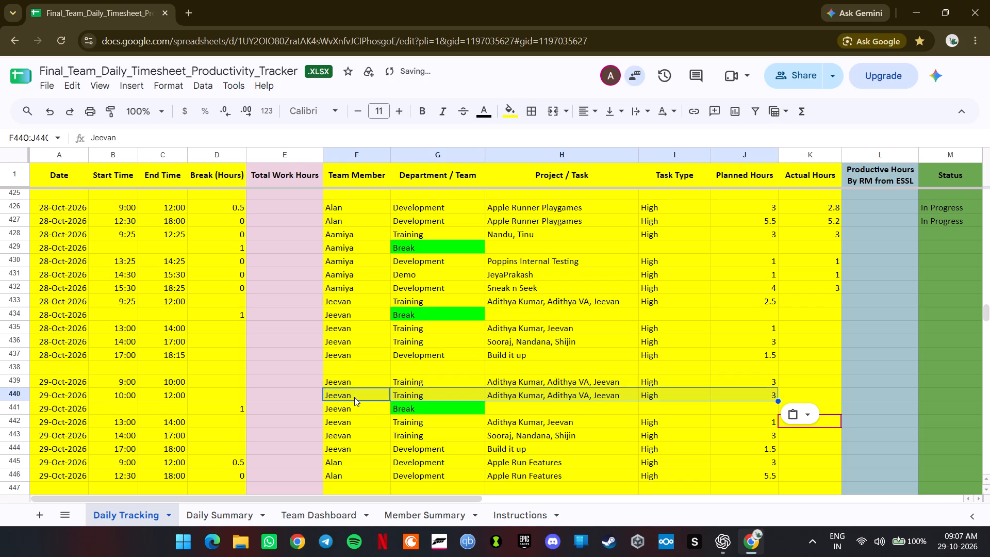
Copy the Build it up entry's Department / Team through Planned Hours cells G444:J444 over row 439, starting at G439.
{"action": "left_click", "coordinate": [427, 381]}
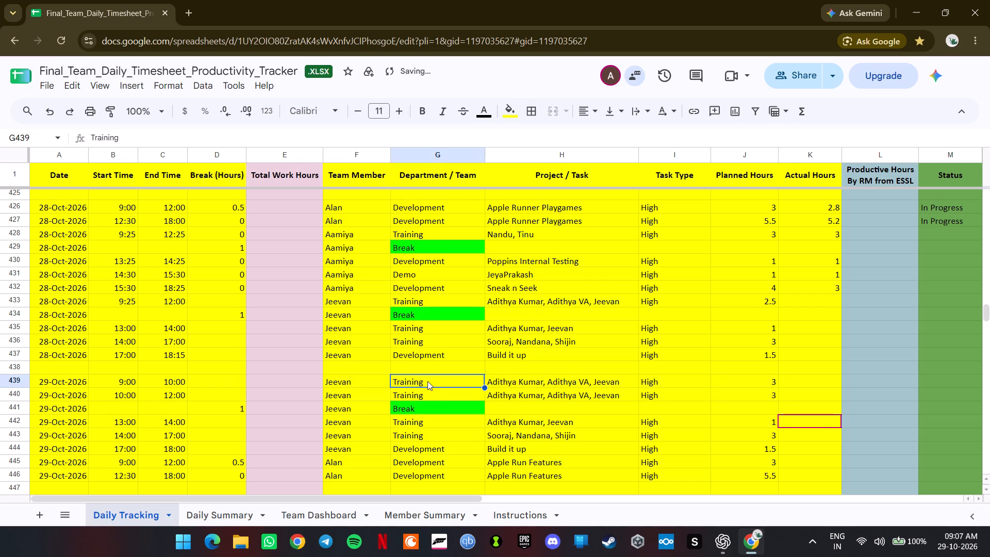
{"action": "left_click_drag", "start_coordinate": [415, 449], "coordinate": [717, 445]}
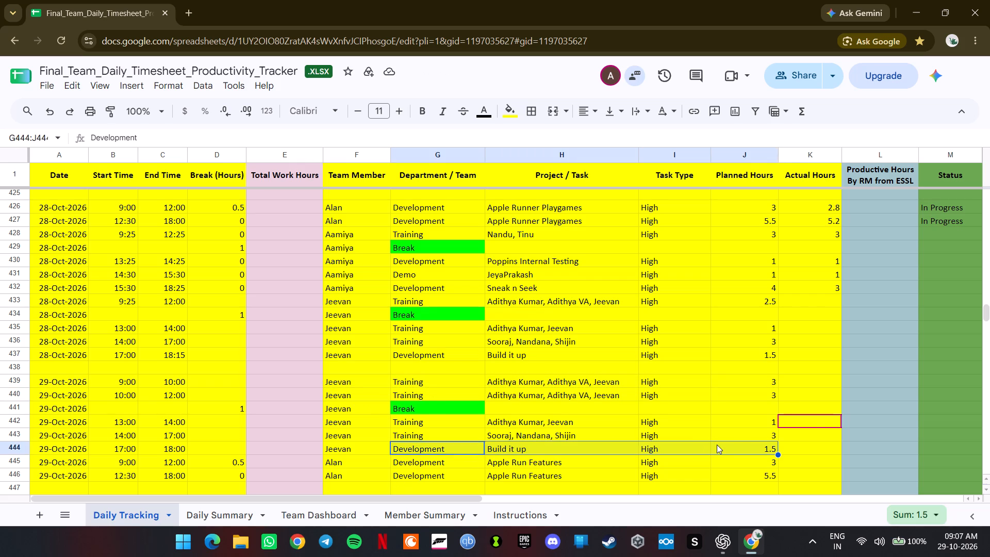
{"action": "key", "text": "ctrl+c"}
{"action": "left_click", "coordinate": [423, 385]}
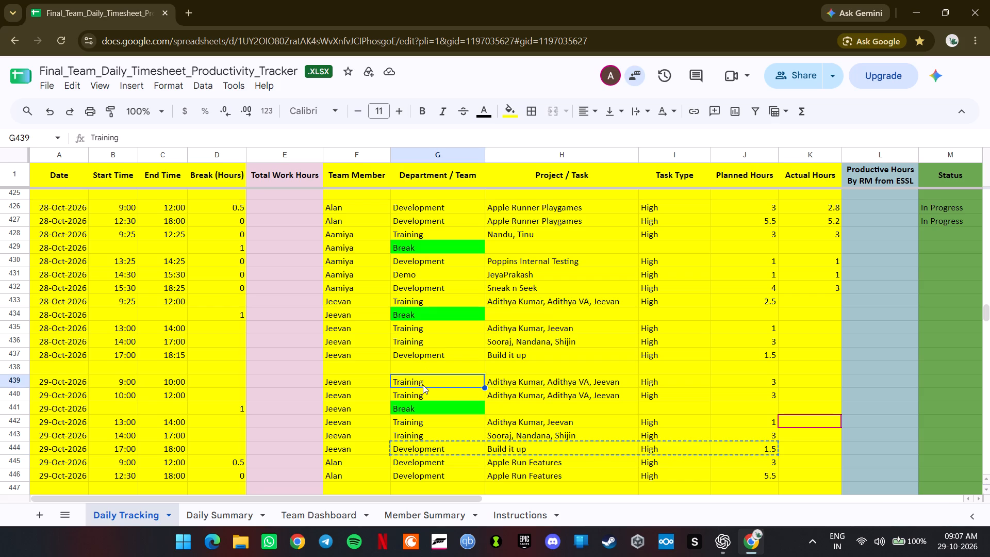
{"action": "key", "text": "ctrl+v"}
Set the Planned Hours of Jeevan's 9:00 to 10:00 Build it up entry in J439 to 1.
{"action": "left_click", "coordinate": [739, 380]}
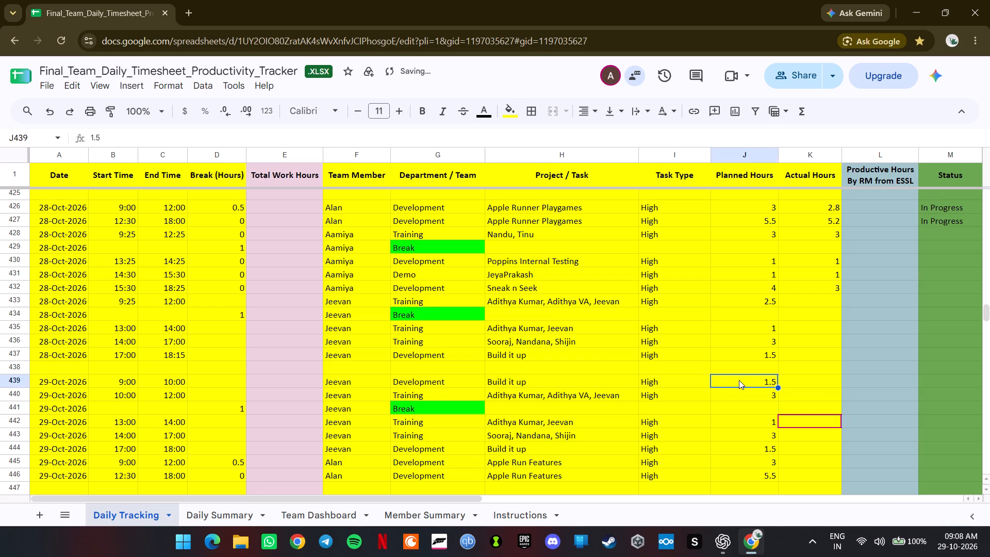
{"action": "key", "text": "1"}
{"action": "left_click", "coordinate": [819, 381]}
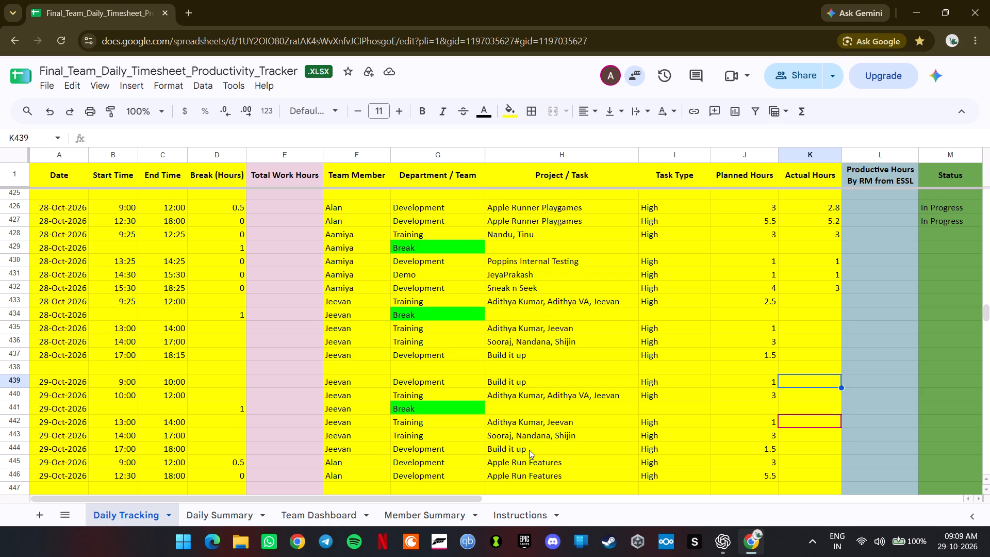
Copy the Training department from G443 into G444, replacing the Department / Team of Jeevan's 17:00 entry.
{"action": "left_click", "coordinate": [406, 436]}
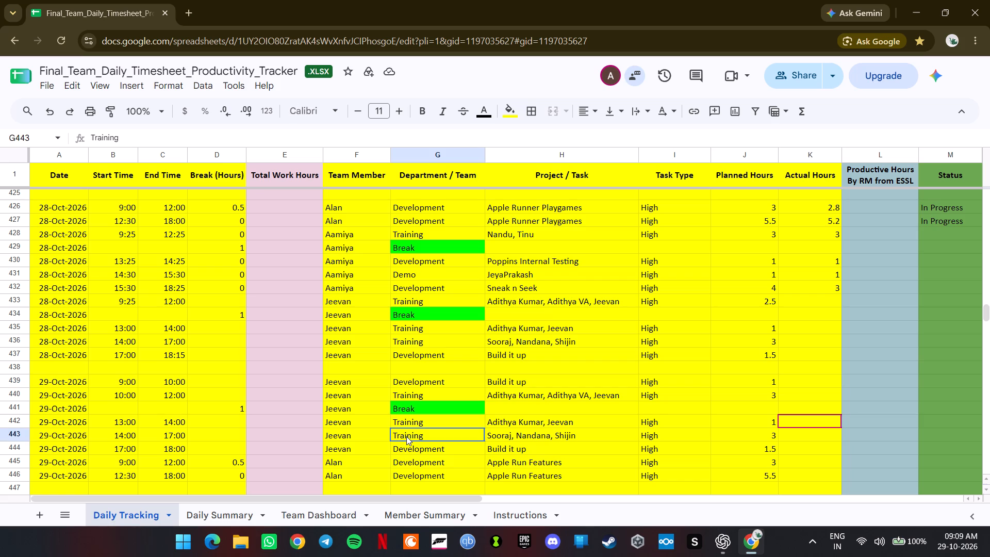
{"action": "key", "text": "ctrl+c"}
{"action": "left_click", "coordinate": [418, 447]}
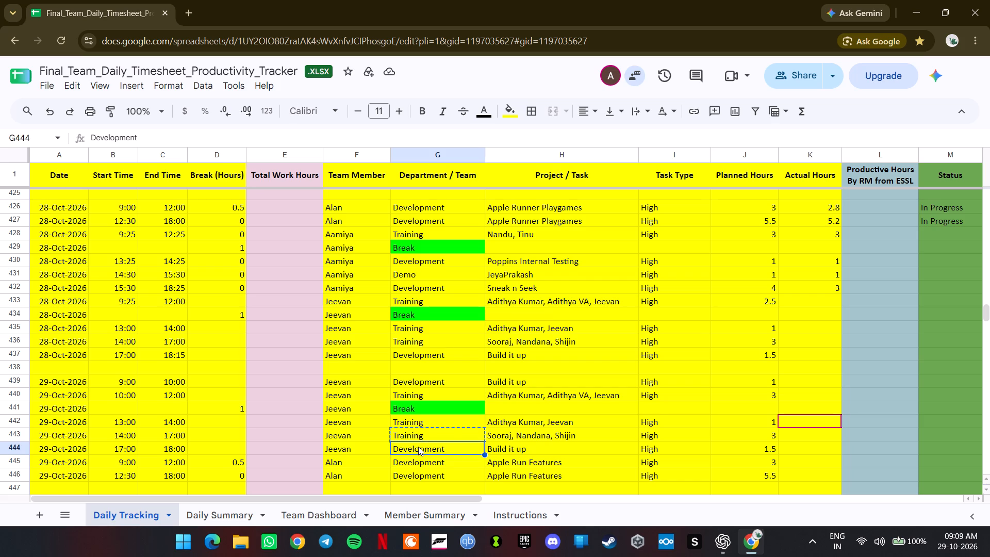
{"action": "key", "text": "ctrl+v"}
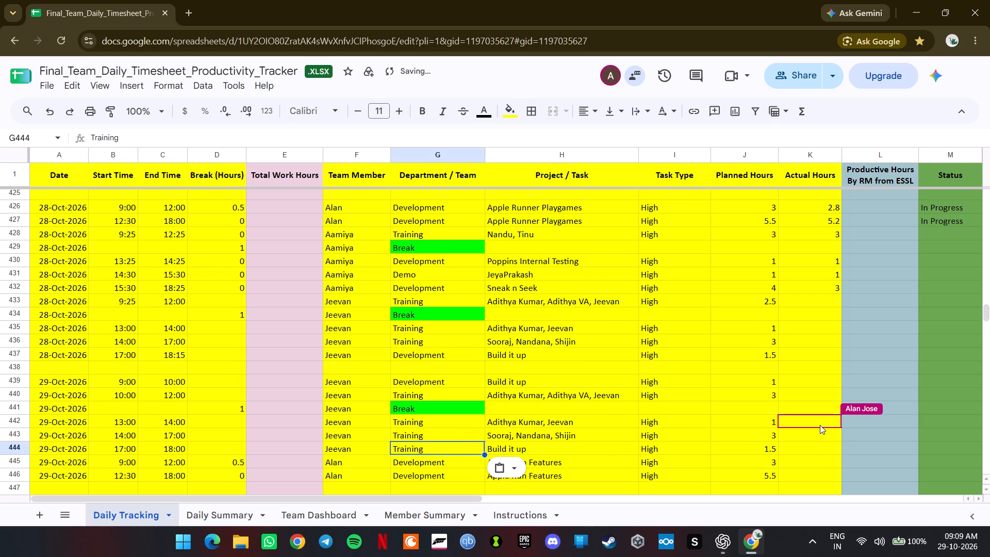
Set the Planned Hours to 2 in J440 and to 1 in J444, checking the sum of J439:J444.
{"action": "left_click_drag", "start_coordinate": [741, 382], "coordinate": [742, 448]}
{"action": "left_click", "coordinate": [762, 395]}
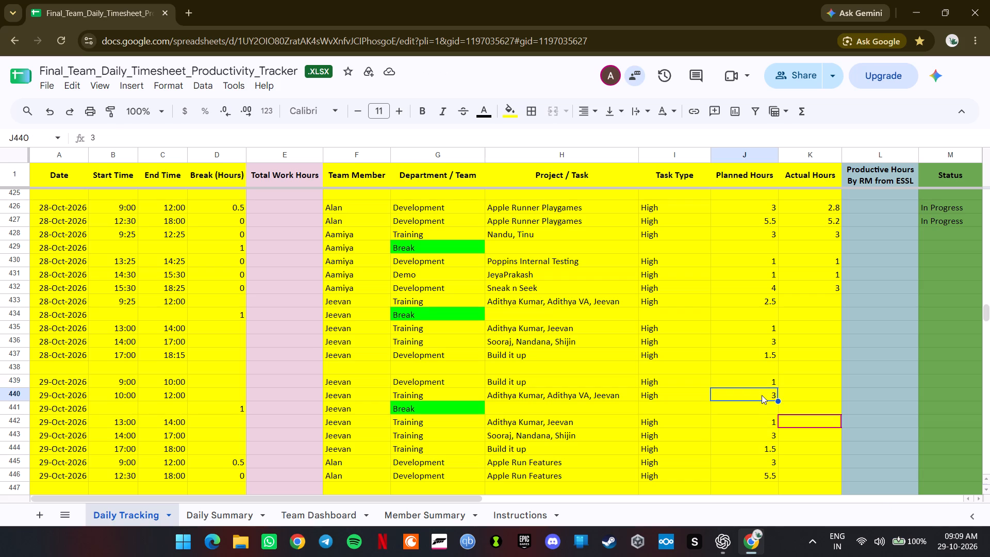
{"action": "key", "text": "2"}
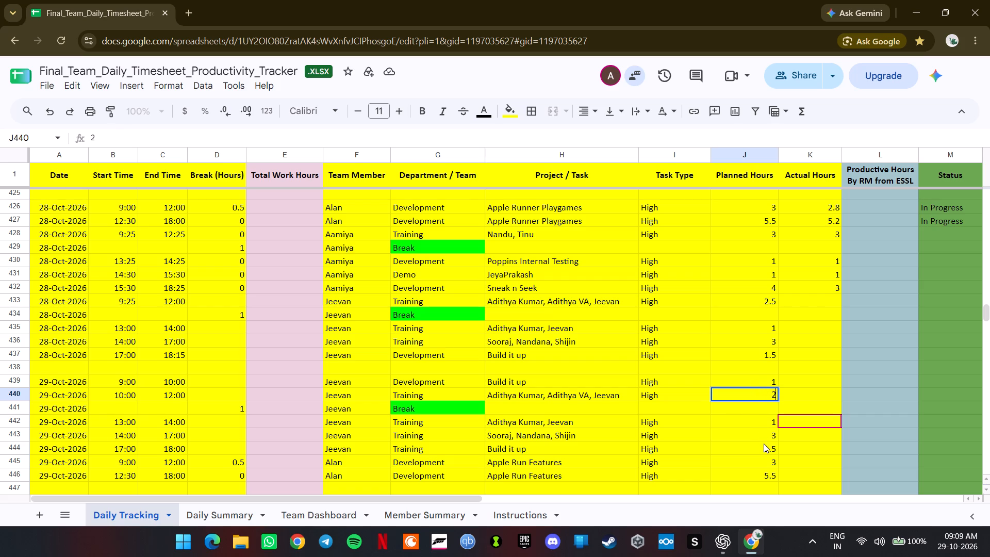
{"action": "left_click_drag", "start_coordinate": [759, 447], "coordinate": [753, 389]}
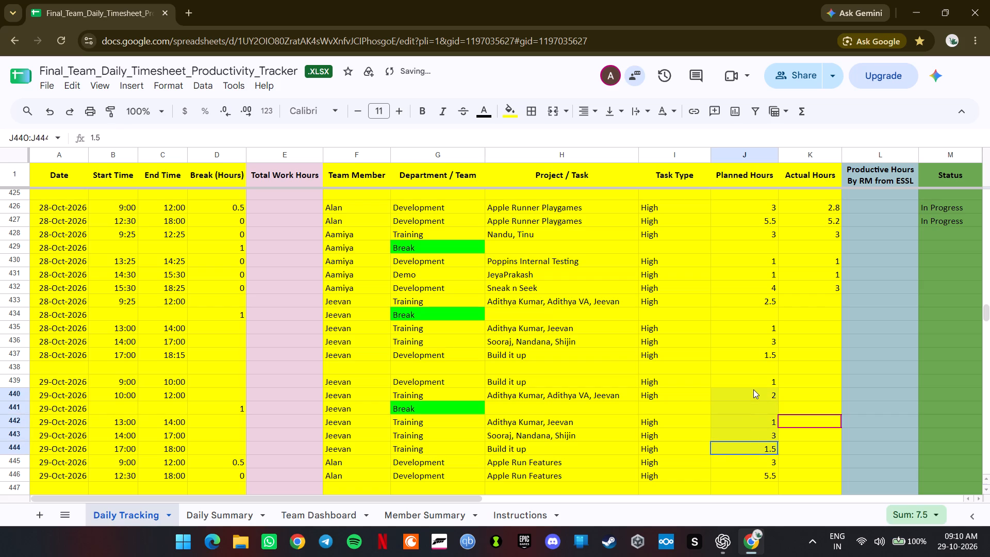
{"action": "left_click_drag", "start_coordinate": [753, 389], "coordinate": [754, 381]}
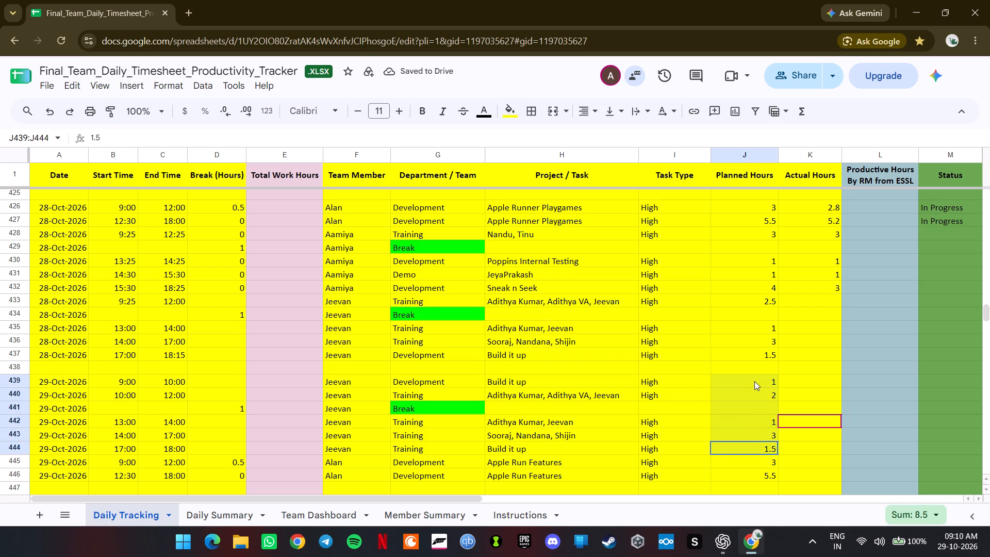
{"action": "left_click_drag", "start_coordinate": [754, 381], "coordinate": [754, 382]}
{"action": "left_click", "coordinate": [764, 457]}
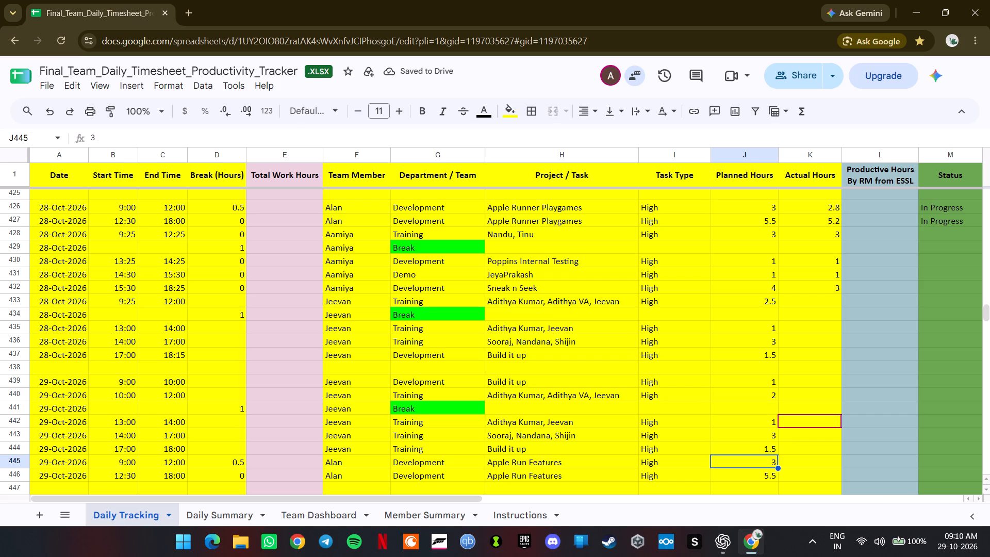
{"action": "left_click", "coordinate": [758, 450]}
{"action": "key", "text": "1"}
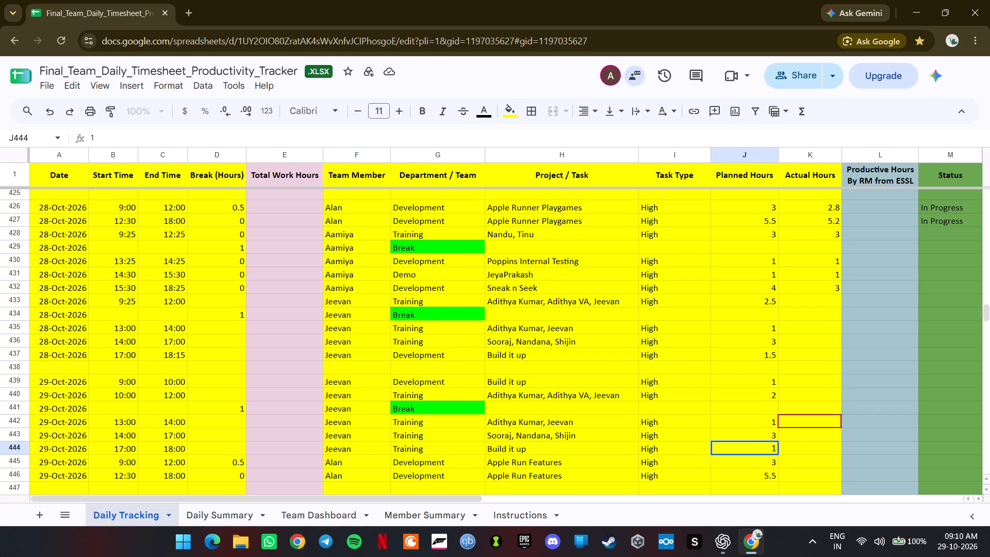
{"action": "left_click", "coordinate": [798, 451]}
{"action": "left_click_drag", "start_coordinate": [747, 450], "coordinate": [738, 393]}
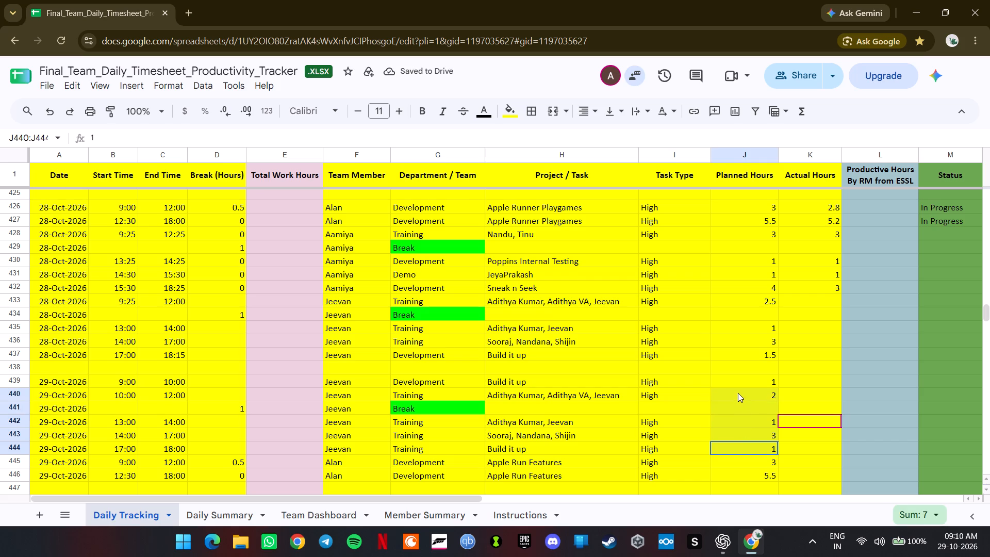
{"action": "left_click_drag", "start_coordinate": [738, 393], "coordinate": [737, 387]}
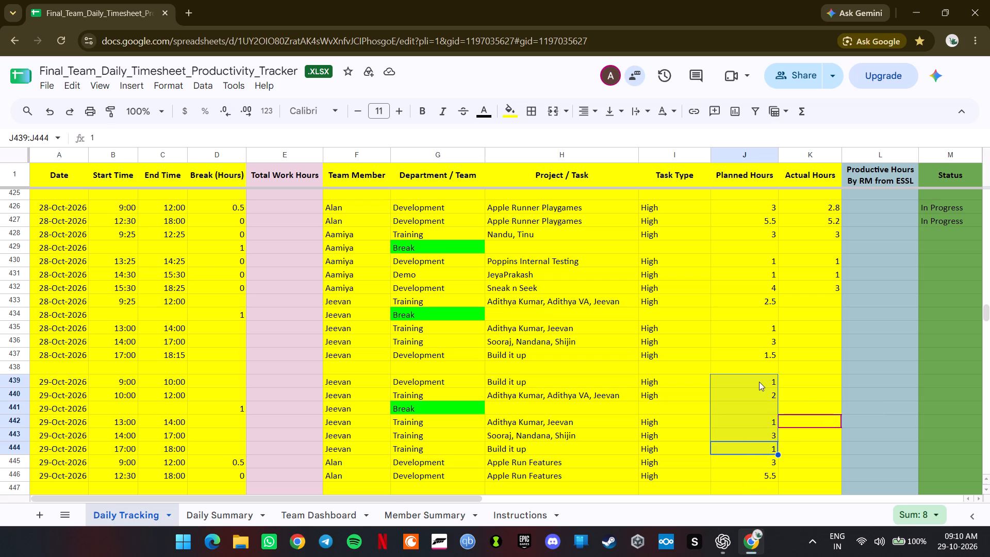
{"action": "left_click", "coordinate": [791, 447]}
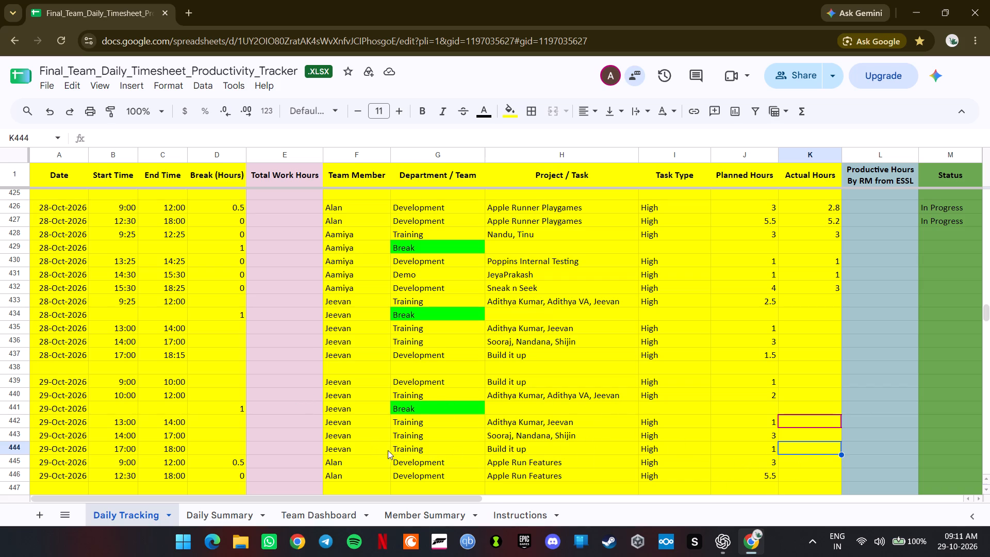
Replace the Project / Task of Jeevan's 17:00 to 18:00 entry in H444 with QP Prep.
{"action": "left_click", "coordinate": [520, 446]}
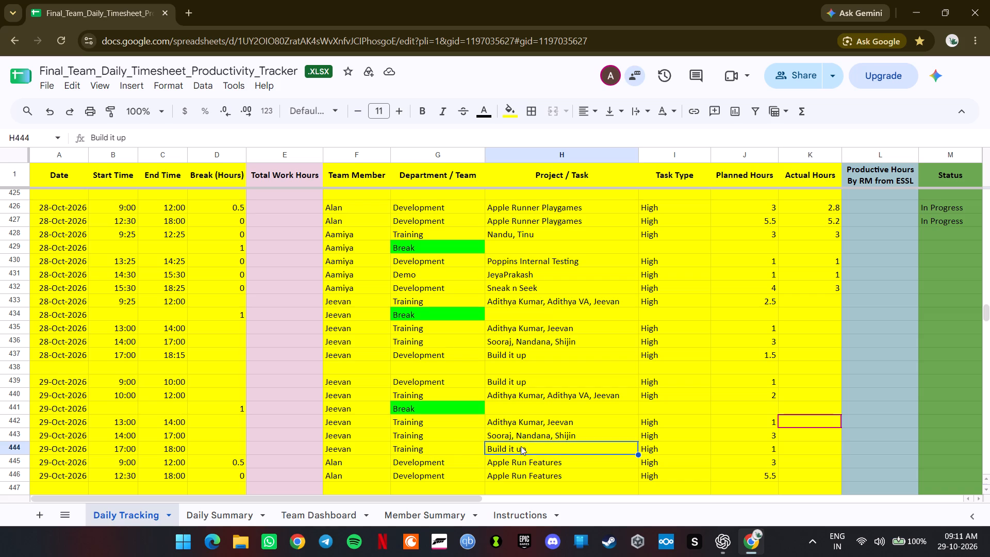
{"action": "key", "text": "shift+q"}
{"action": "type", "text": "uest"}
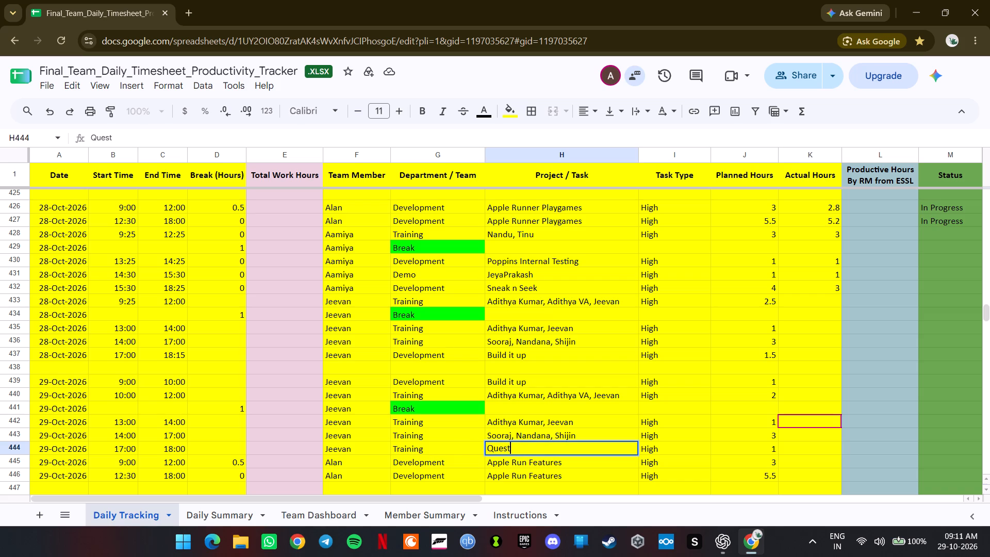
{"action": "key", "text": "BackSpace"}
{"action": "key", "text": "BackSpace"}
{"action": "key", "text": "BackSpace"}
{"action": "key", "text": "BackSpace"}
{"action": "type", "text": "P"}
{"action": "key", "text": "space"}
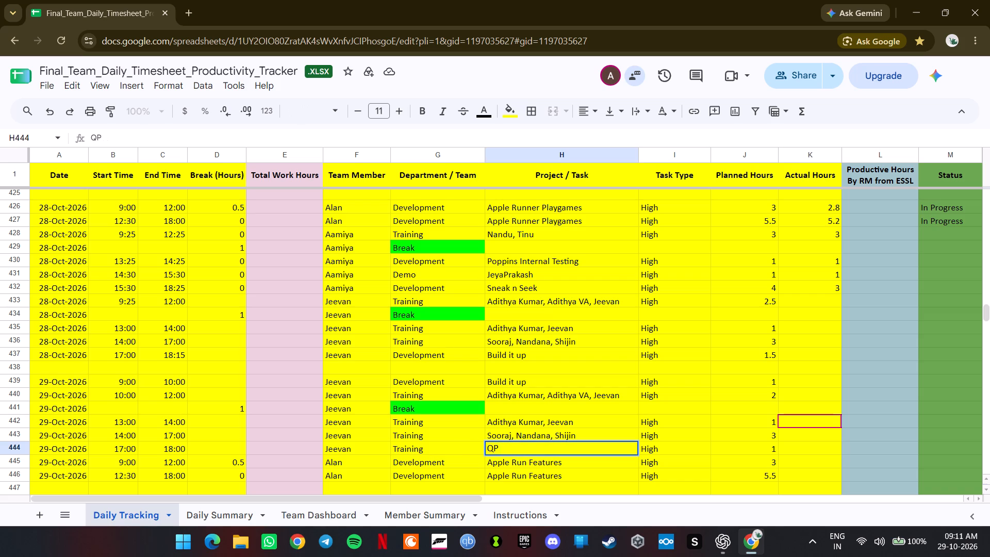
{"action": "key", "text": "shift+p"}
{"action": "type", "text": "rep"}
{"action": "left_click", "coordinate": [822, 448]}
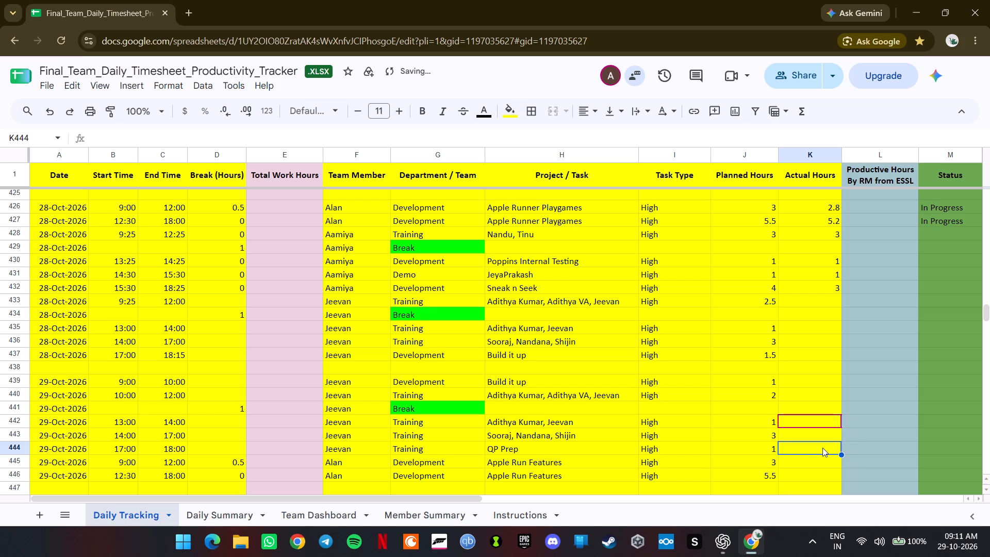
Copy the Training department from G444 into G439 for Jeevan's 9:00 to 10:00 entry.
{"action": "left_click", "coordinate": [419, 446]}
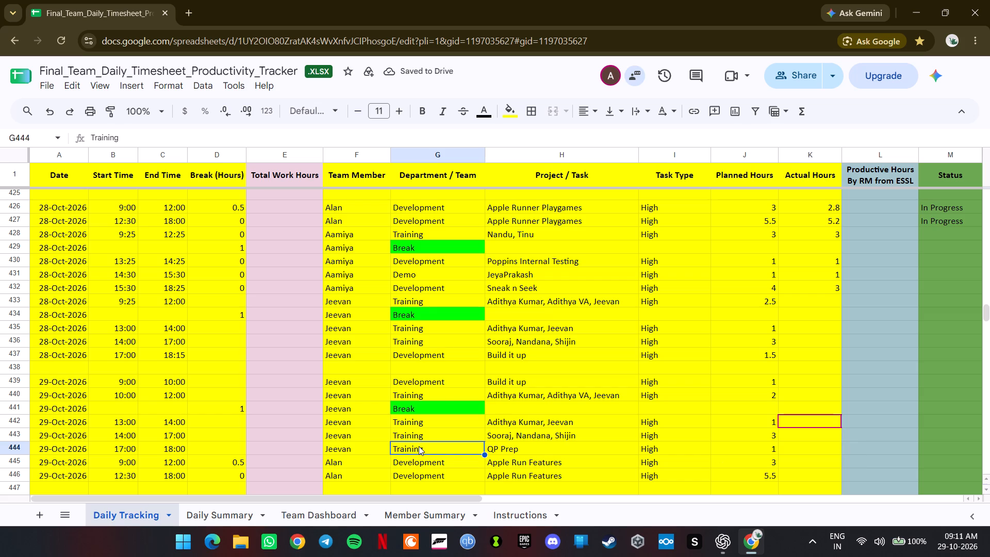
{"action": "key", "text": "ctrl+c"}
{"action": "left_click", "coordinate": [433, 381]}
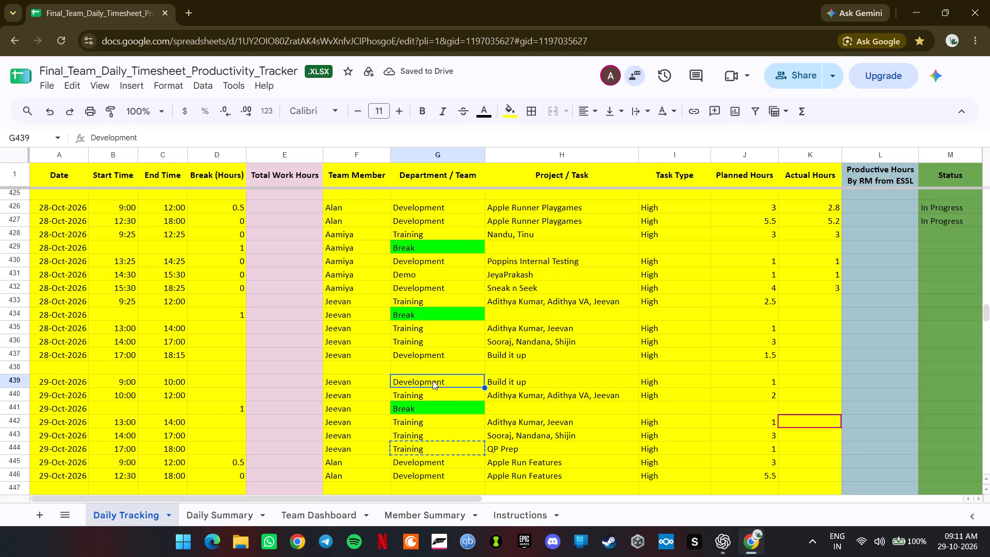
{"action": "key", "text": "ctrl+v"}
{"action": "left_click", "coordinate": [530, 381]}
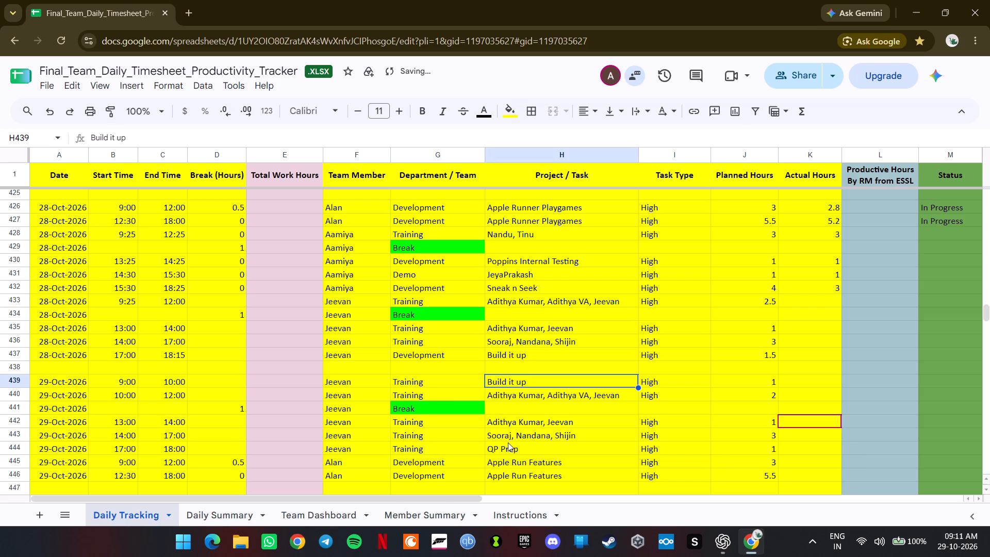
Copy the QP Prep task from H444 into H439 as the Project / Task of Jeevan's 9:00 to 10:00 entry.
{"action": "left_click", "coordinate": [507, 454]}
{"action": "key", "text": "ctrl+c"}
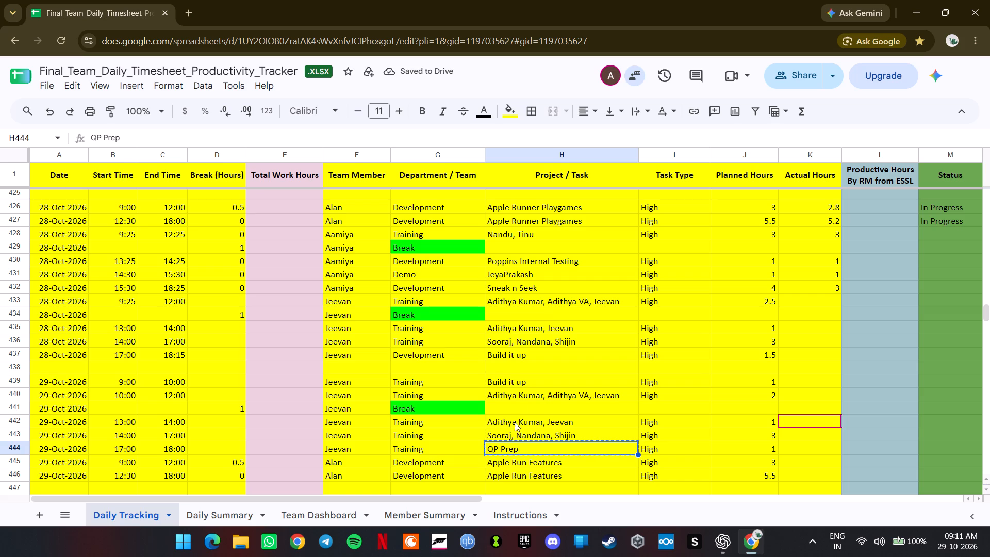
{"action": "left_click", "coordinate": [523, 378]}
{"action": "key", "text": "ctrl+v"}
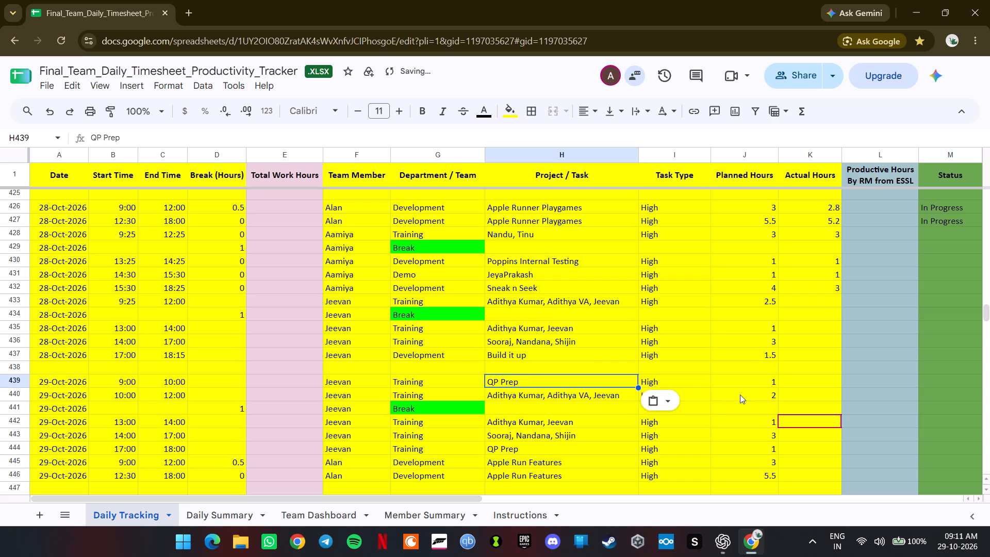
{"action": "left_click", "coordinate": [815, 382]}
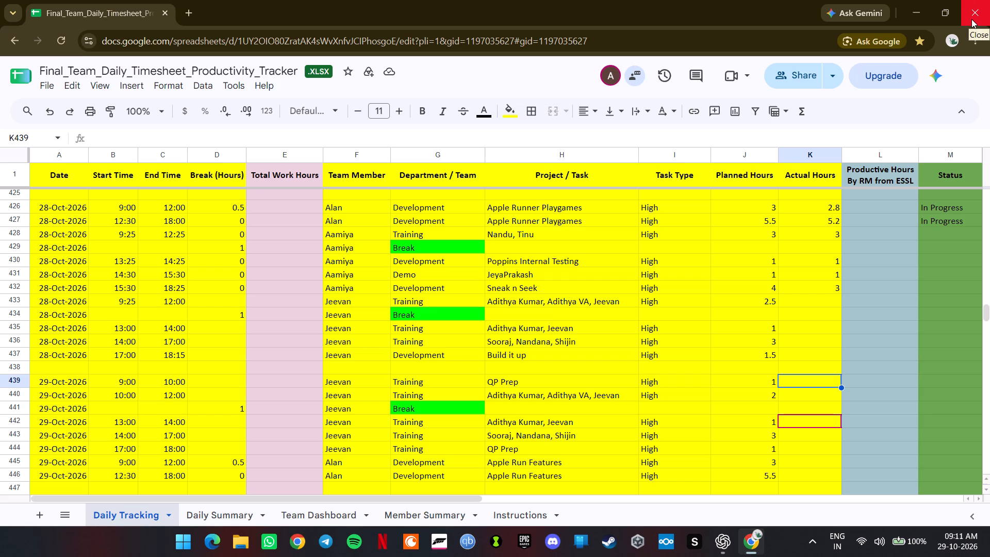
Copy Aamiya's 28-Oct-2026 entries in B428:K432 into the empty rows below Alan's 29-Oct-2026 entries, starting at B447.
{"action": "scroll", "coordinate": [506, 241], "scroll_direction": "down", "scroll_amount": 3}
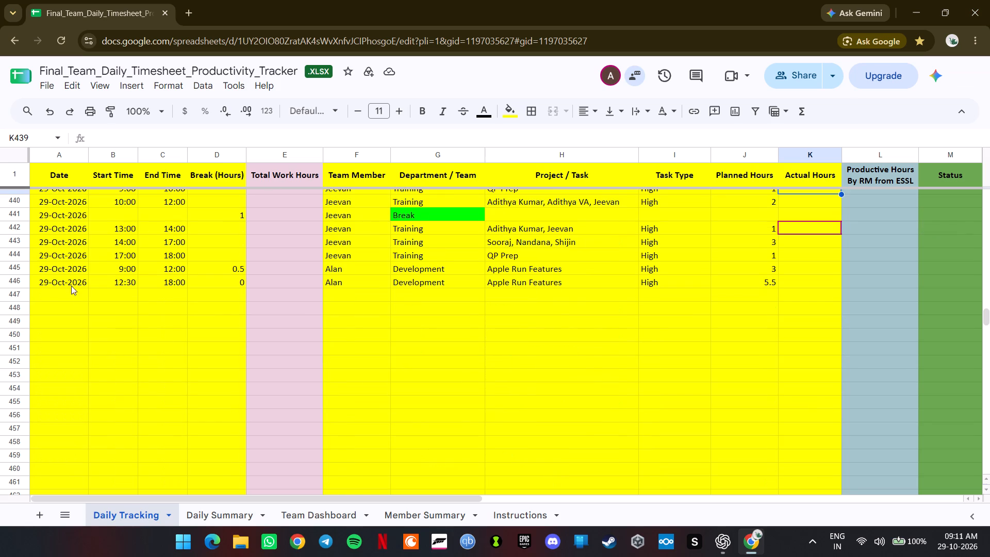
{"action": "scroll", "coordinate": [92, 275], "scroll_direction": "up", "scroll_amount": 2}
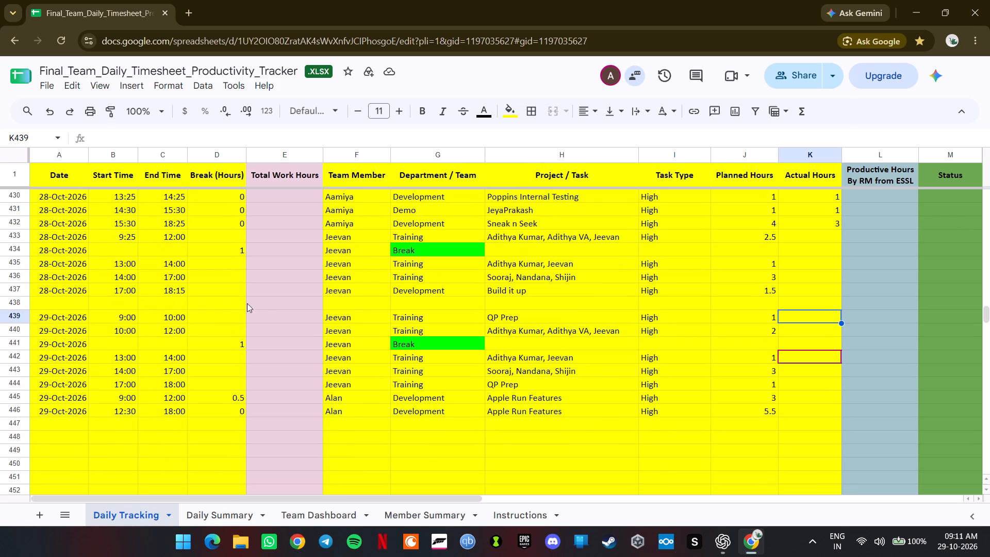
{"action": "scroll", "coordinate": [327, 238], "scroll_direction": "up", "scroll_amount": 1}
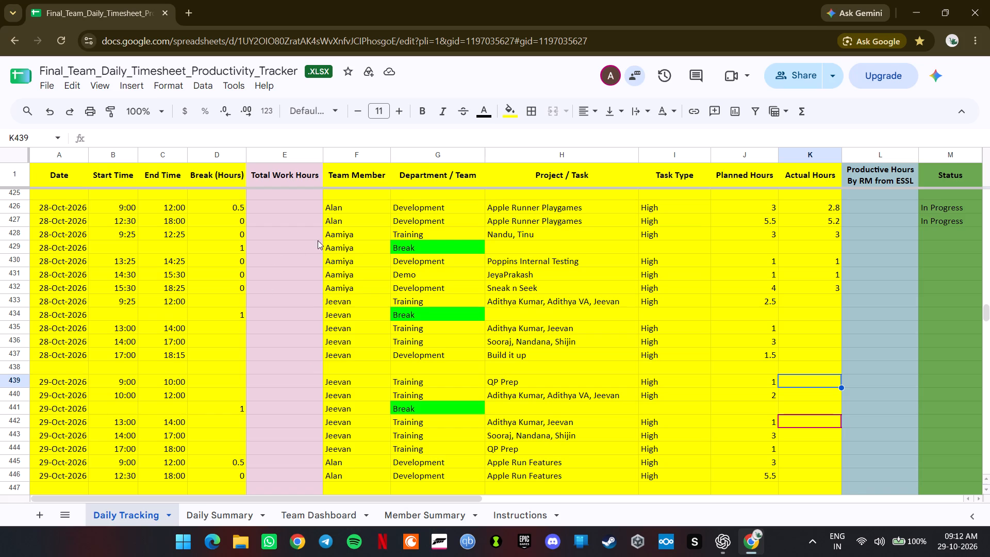
{"action": "left_click_drag", "start_coordinate": [134, 236], "coordinate": [438, 264]}
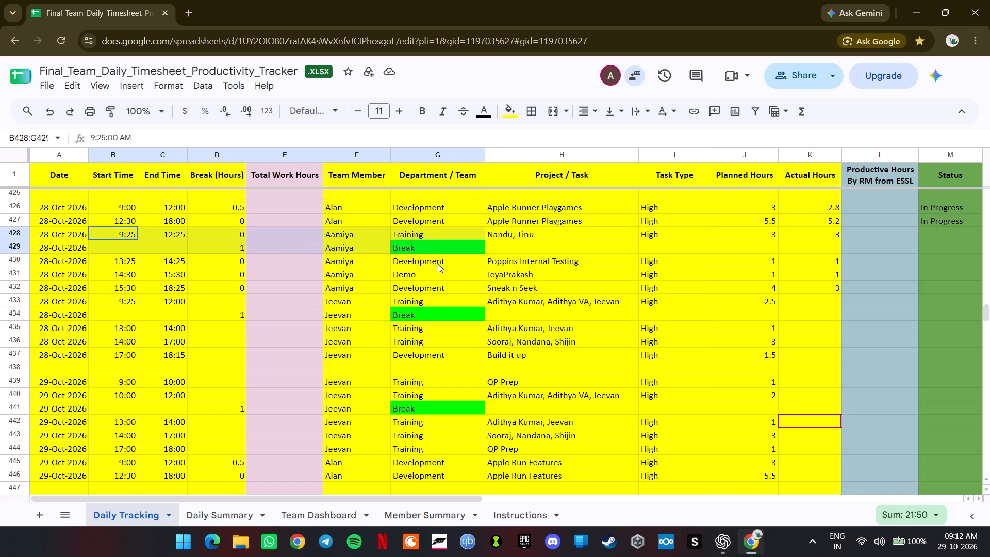
{"action": "left_click_drag", "start_coordinate": [438, 264], "coordinate": [792, 283]}
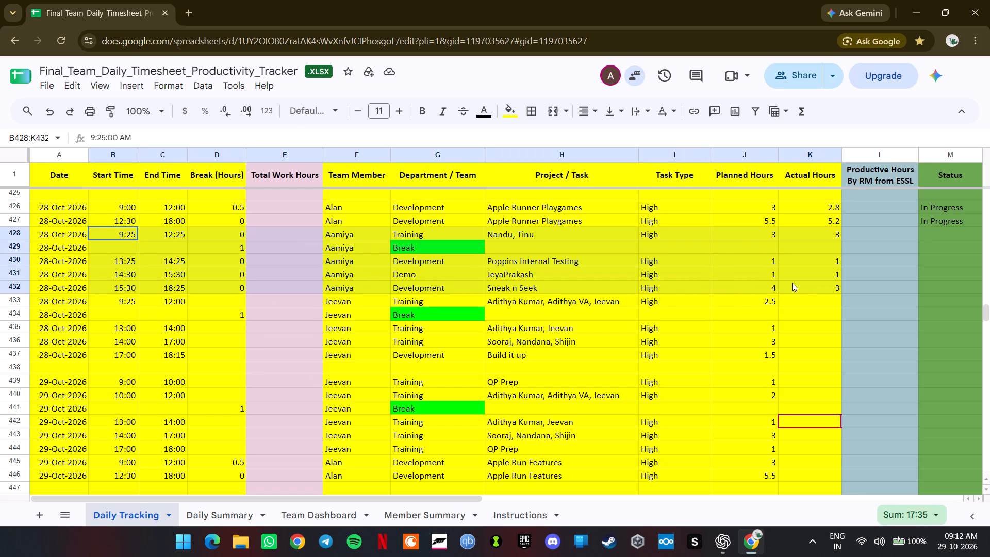
{"action": "left_click_drag", "start_coordinate": [792, 283], "coordinate": [824, 282]}
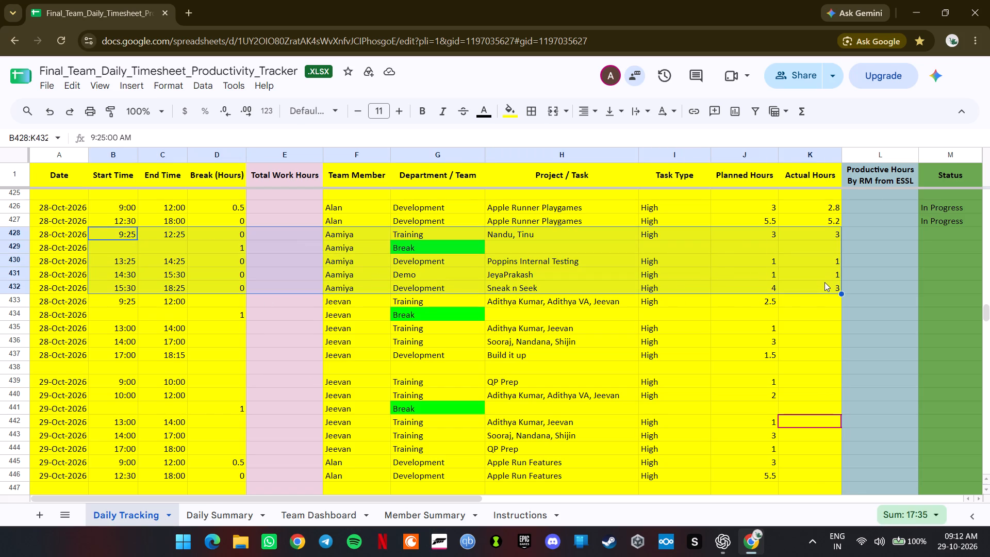
{"action": "key", "text": "ctrl+c"}
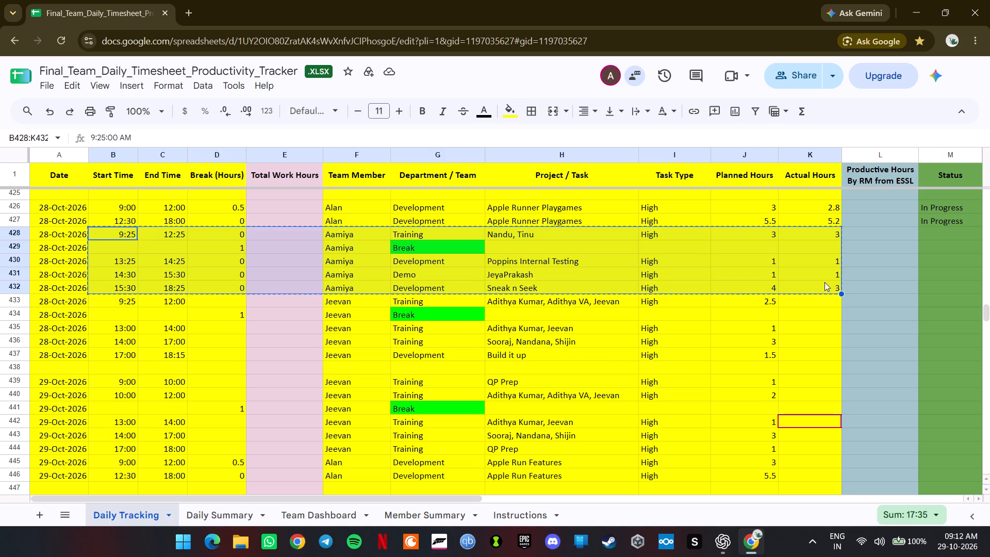
{"action": "scroll", "coordinate": [511, 281], "scroll_direction": "down", "scroll_amount": 2}
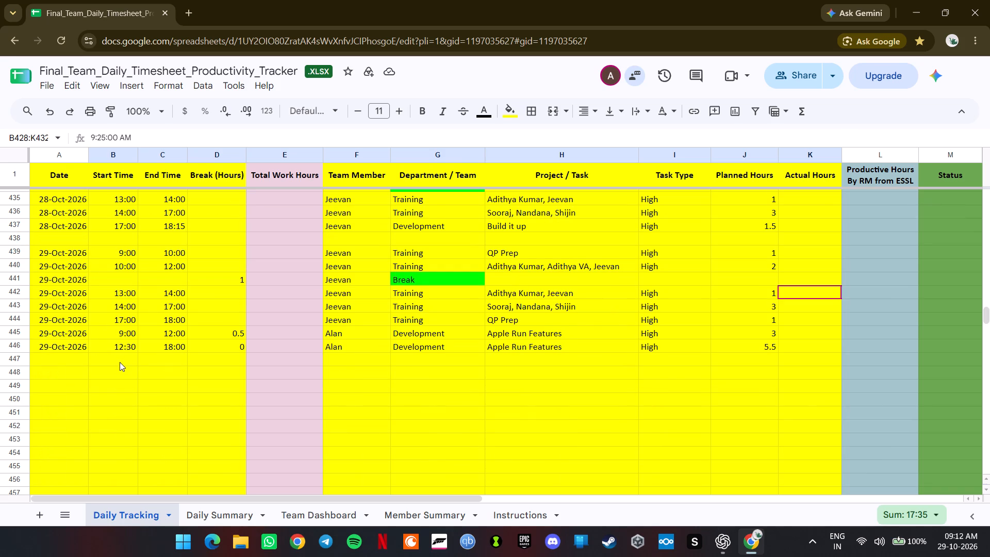
{"action": "left_click", "coordinate": [120, 362]}
{"action": "key", "text": "ctrl+v"}
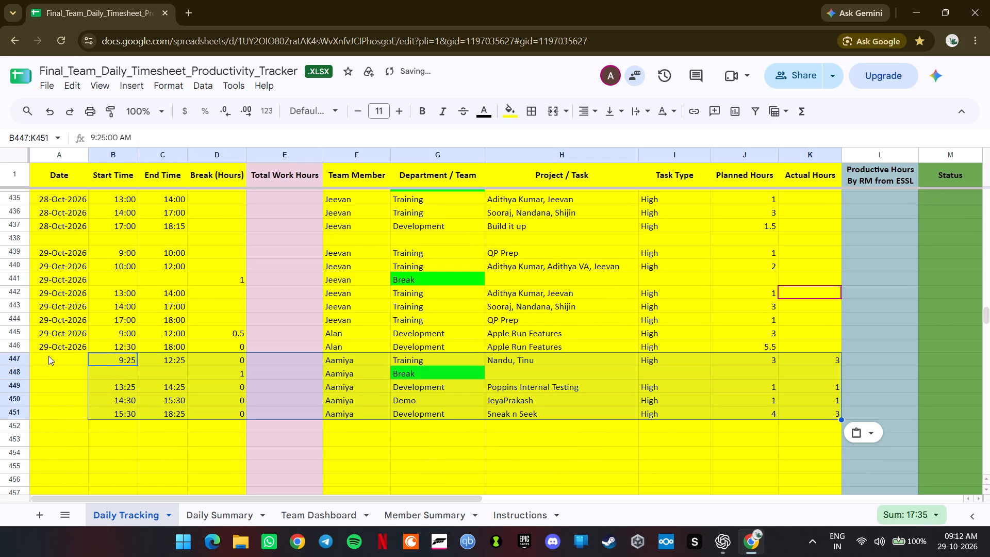
Copy the date 29-Oct-2026 from A446 into A447 through A451 for Aamiya's five pasted rows.
{"action": "left_click", "coordinate": [48, 348]}
{"action": "key", "text": "ctrl+c"}
{"action": "left_click", "coordinate": [49, 355]}
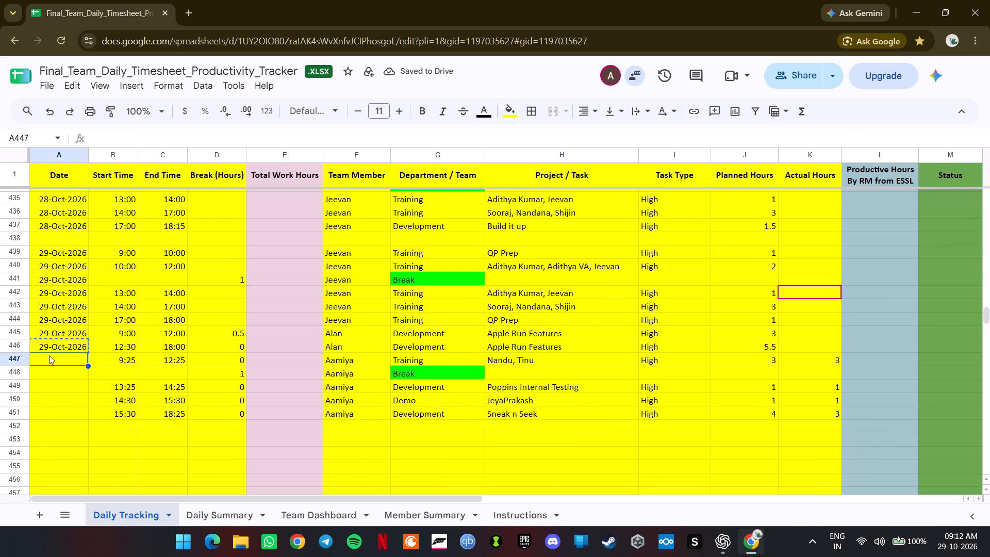
{"action": "key", "text": "ctrl+v"}
{"action": "left_click", "coordinate": [52, 372]}
{"action": "key", "text": "ctrl+v"}
{"action": "left_click", "coordinate": [54, 385]}
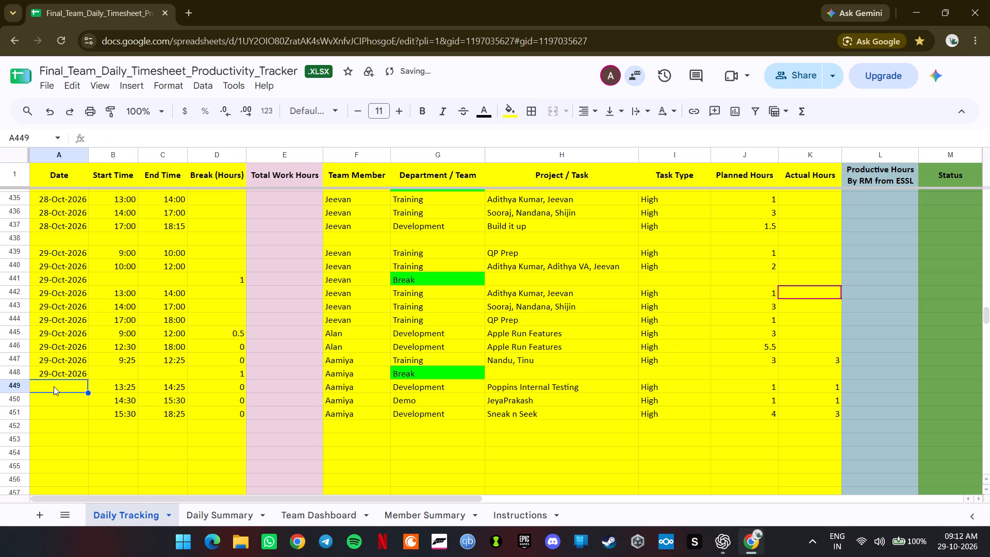
{"action": "key", "text": "ctrl+v"}
{"action": "left_click", "coordinate": [51, 401]}
{"action": "key", "text": "ctrl+v"}
{"action": "left_click", "coordinate": [47, 413]}
{"action": "key", "text": "ctrl+v"}
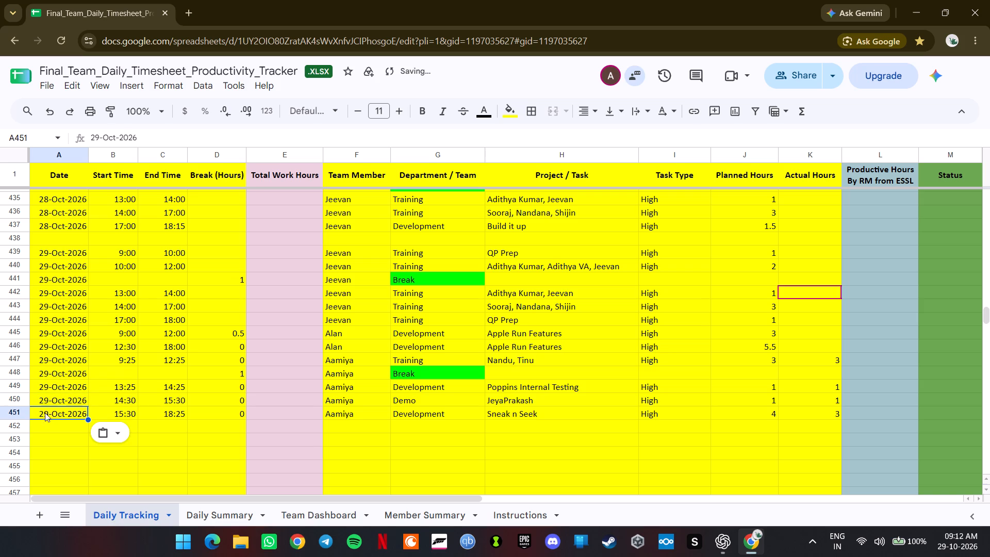
Set the Start Time of Aamiya's first 29-Oct-2026 entry in B447 to 9:15.
{"action": "left_click", "coordinate": [130, 365]}
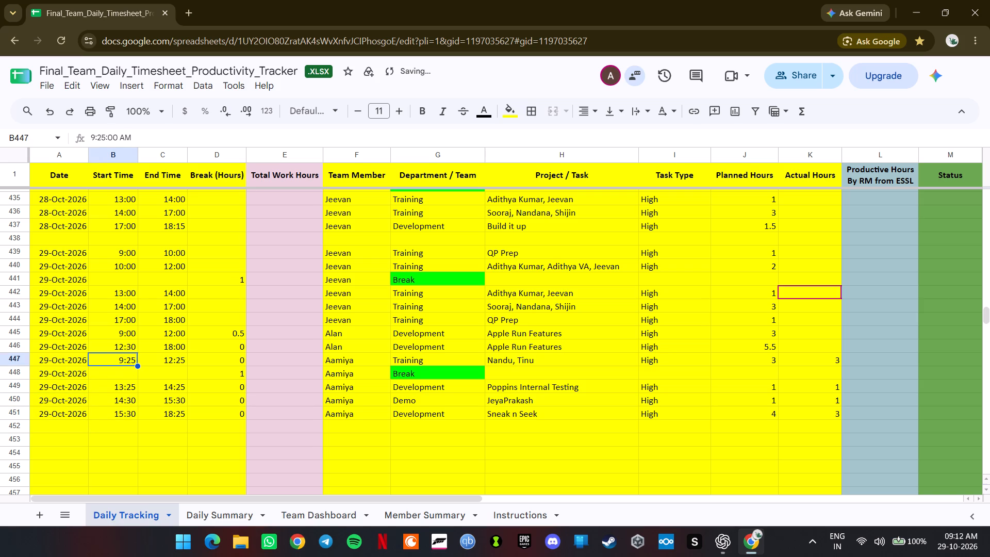
{"action": "key", "text": "9"}
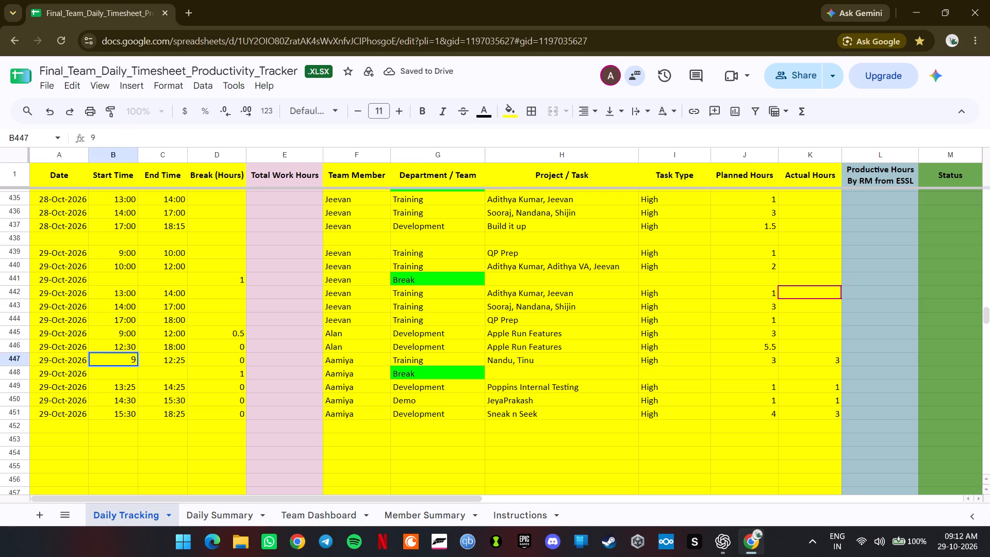
{"action": "key", "text": "shift+colon"}
{"action": "type", "text": "15"}
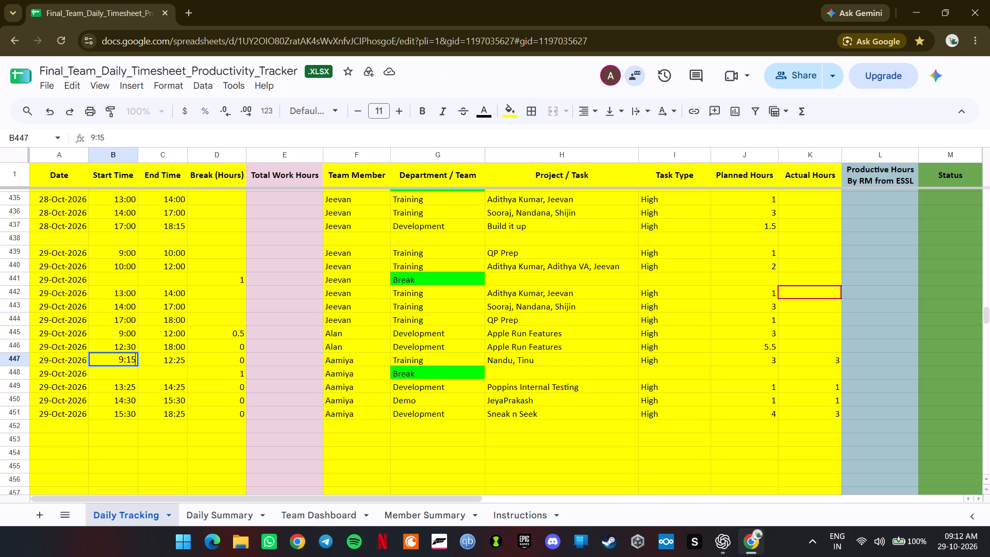
{"action": "left_click", "coordinate": [209, 427]}
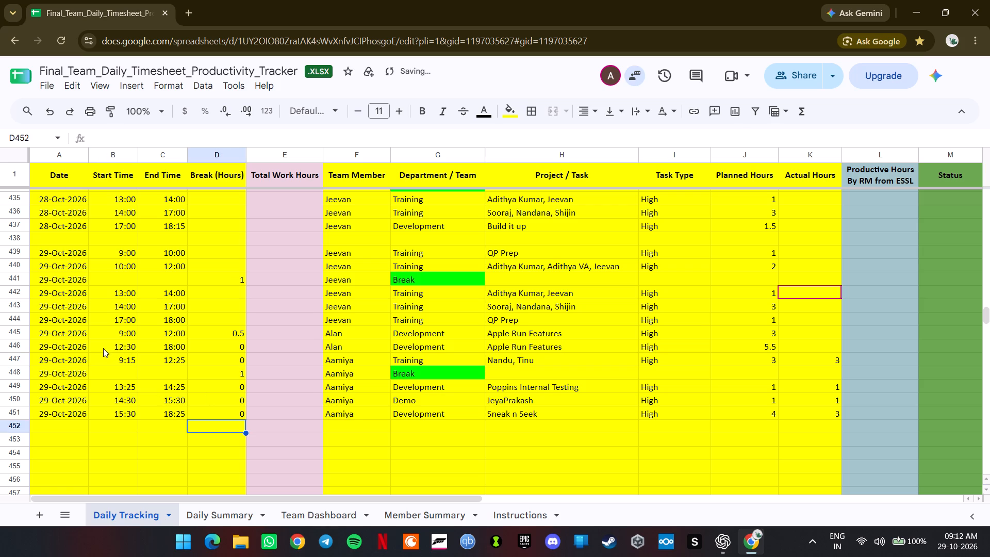
Open the row options for row 447, Aamiya's Training entry starting at 9:15.
{"action": "left_click", "coordinate": [179, 364]}
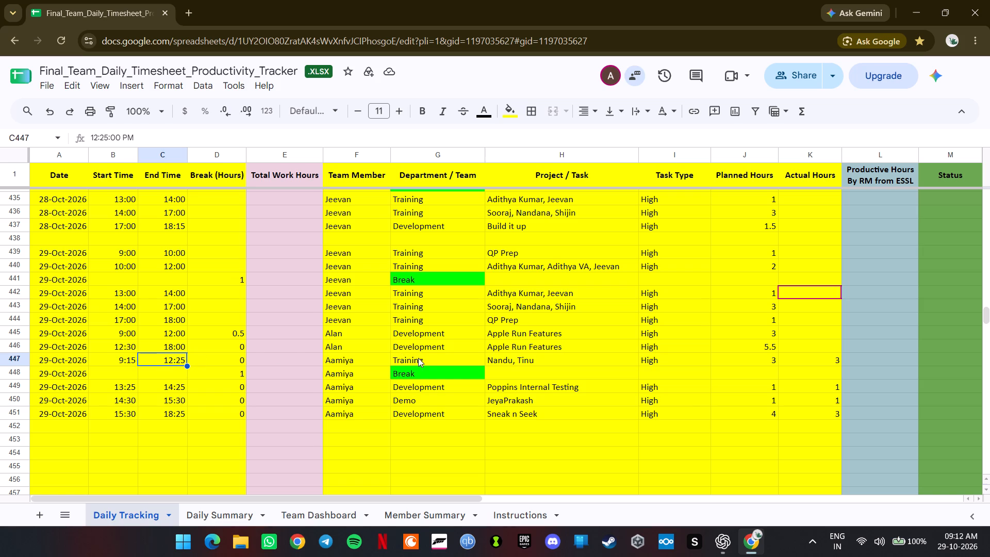
{"action": "left_click", "coordinate": [11, 359]}
{"action": "right_click", "coordinate": [11, 359]}
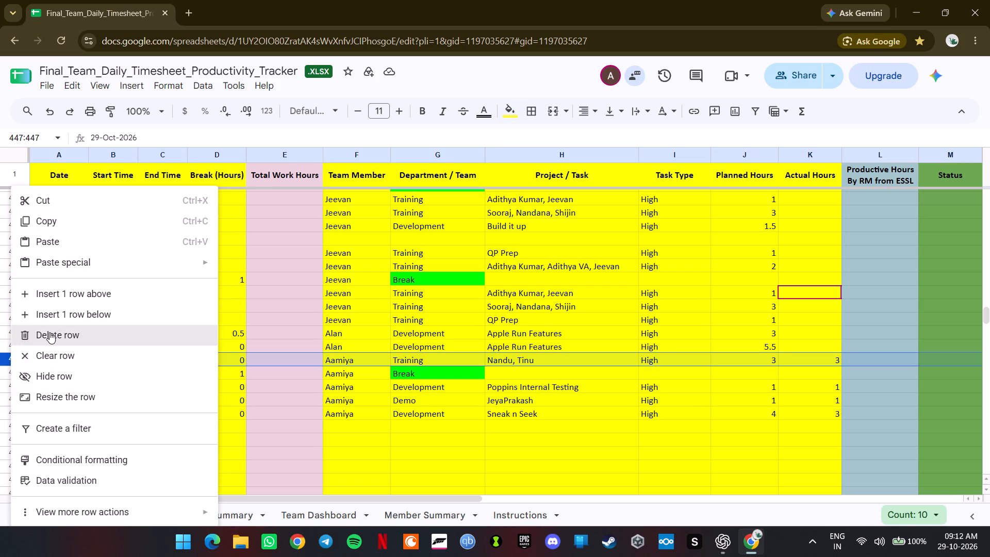
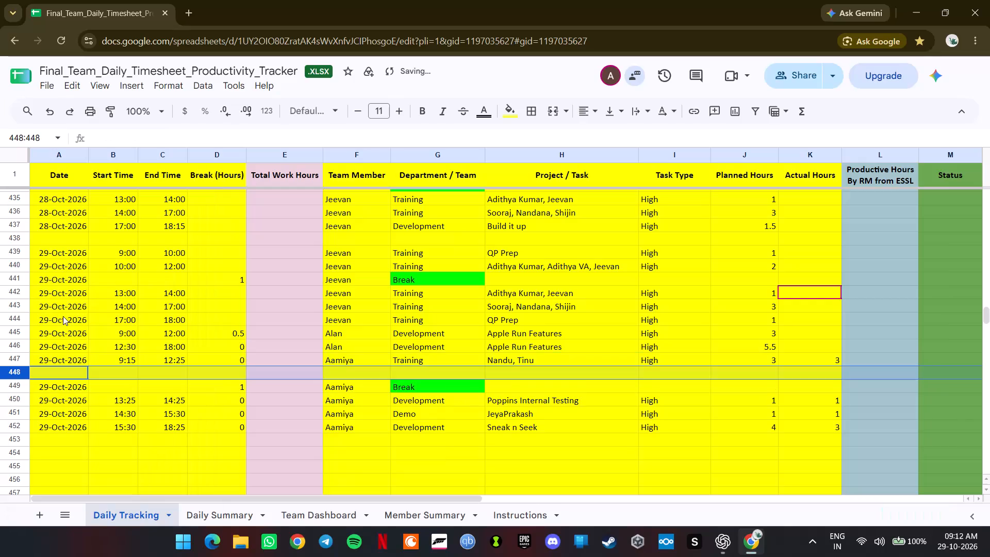
Set the Start Time of Aamiya's first 29-Oct-2026 entry in B447 to 9:10.
{"action": "left_click", "coordinate": [131, 359]}
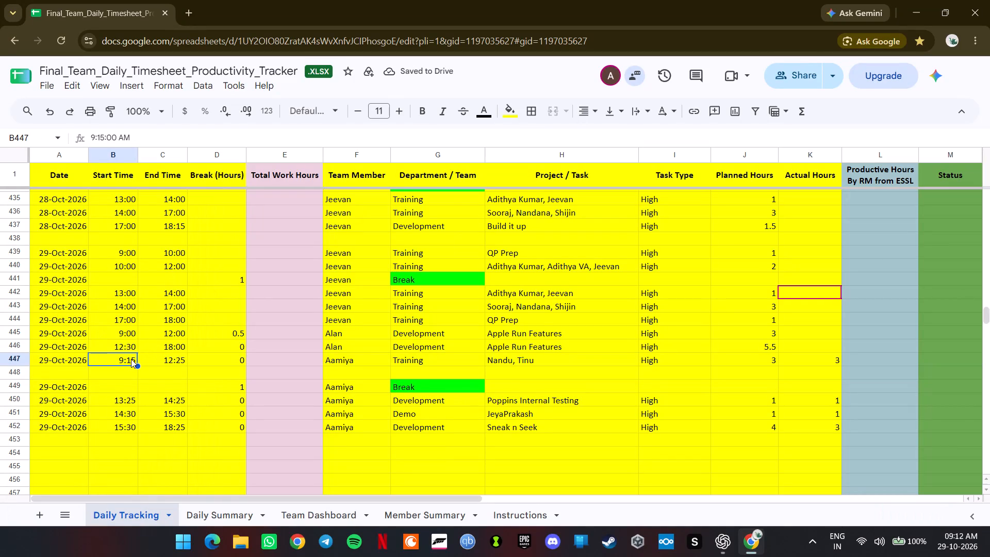
{"action": "key", "text": "9"}
{"action": "key", "text": "shift+colon"}
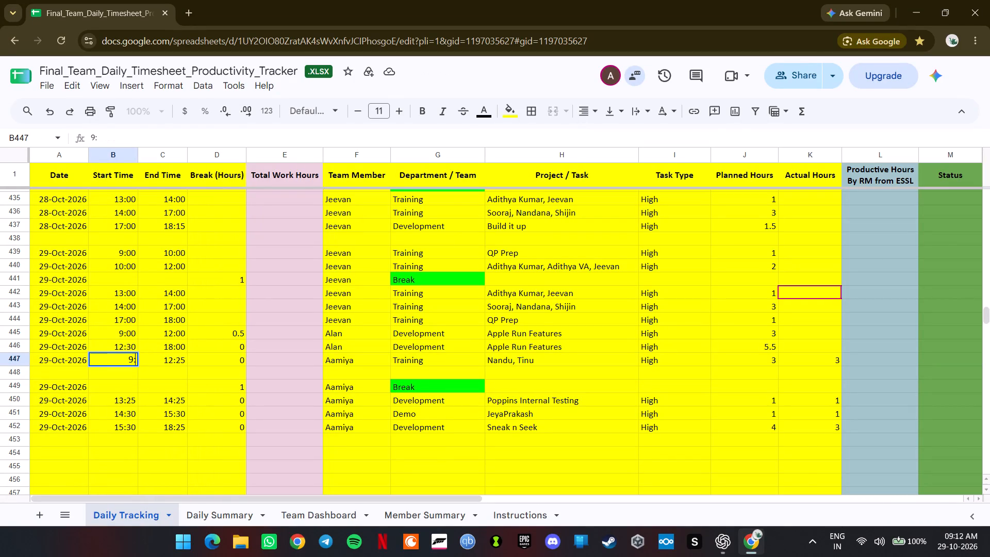
{"action": "type", "text": "10"}
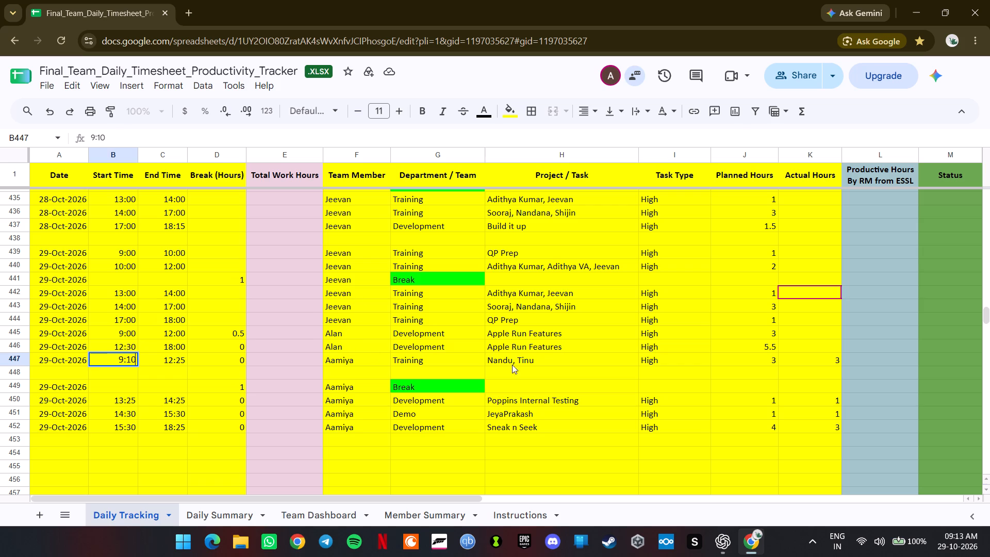
Look through the earlier October entries in the Daily Tracking sheet, back to 16-Oct-2026, for how Aamiya's days were logged.
{"action": "scroll", "coordinate": [310, 323], "scroll_direction": "up", "scroll_amount": 7}
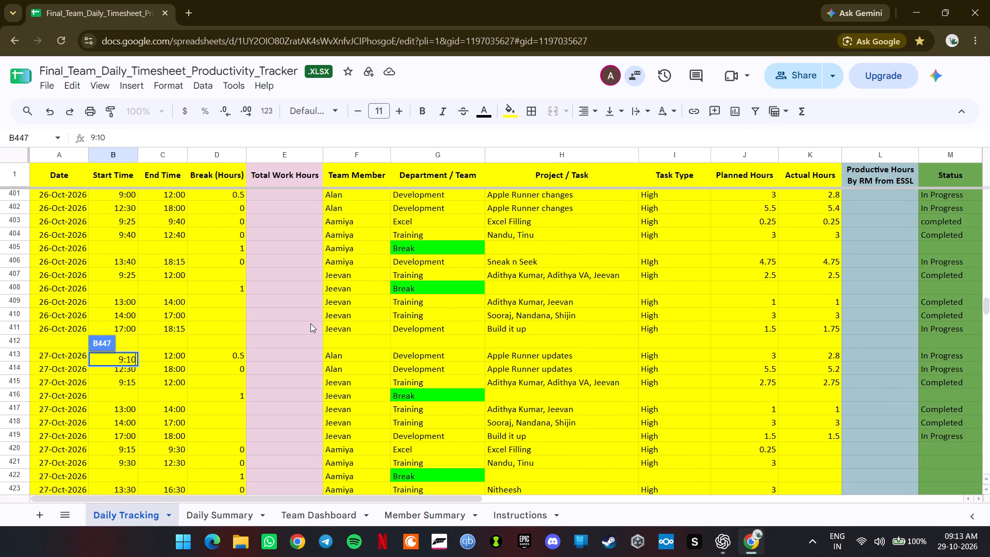
{"action": "scroll", "coordinate": [310, 323], "scroll_direction": "up", "scroll_amount": 8}
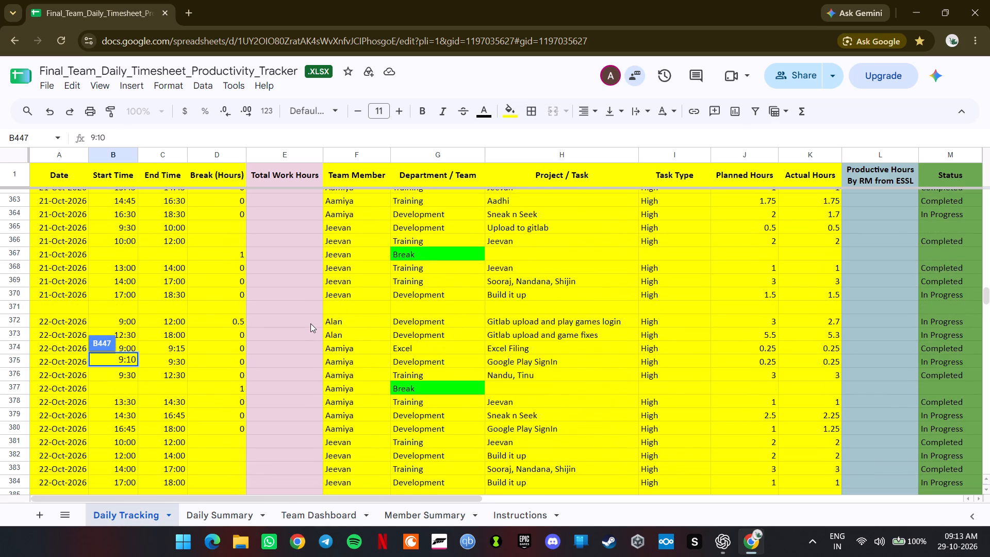
{"action": "scroll", "coordinate": [310, 323], "scroll_direction": "up", "scroll_amount": 3}
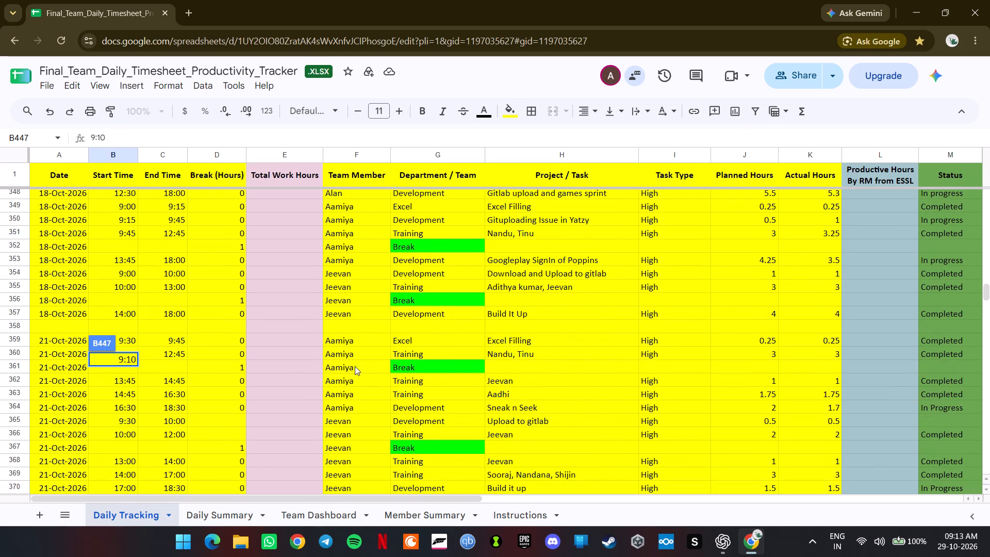
{"action": "scroll", "coordinate": [369, 361], "scroll_direction": "down", "scroll_amount": 2}
{"action": "scroll", "coordinate": [369, 361], "scroll_direction": "up", "scroll_amount": 2}
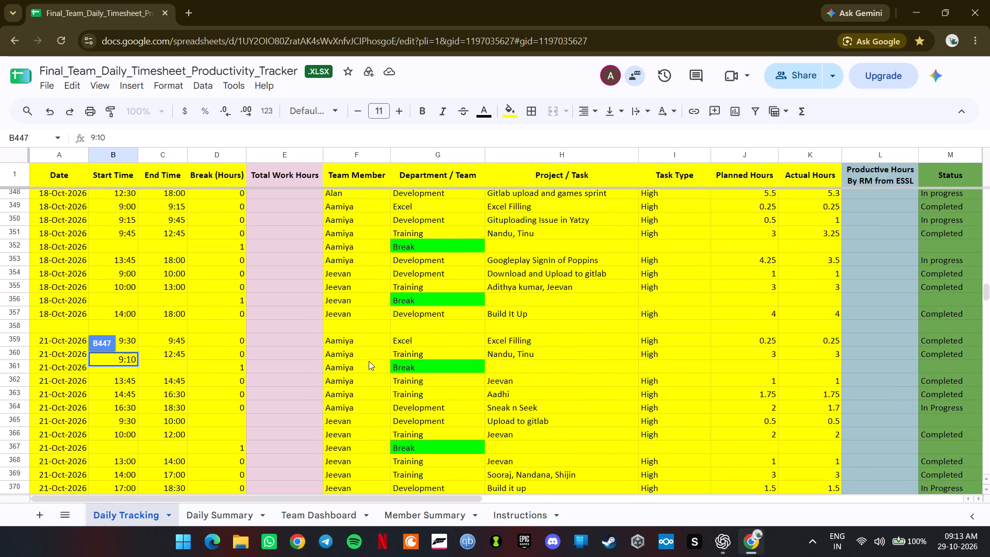
{"action": "scroll", "coordinate": [369, 361], "scroll_direction": "up", "scroll_amount": 4}
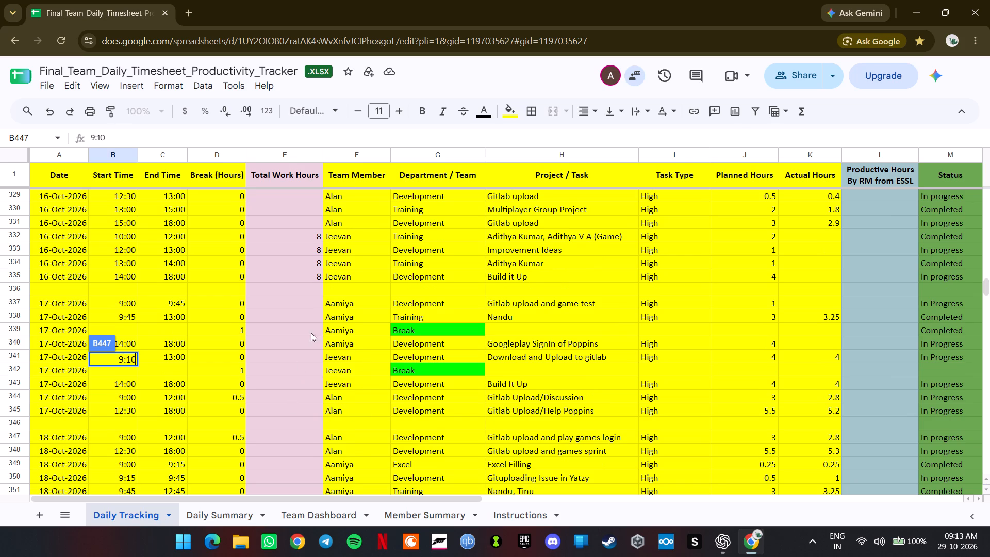
{"action": "scroll", "coordinate": [133, 360], "scroll_direction": "up", "scroll_amount": 1}
{"action": "scroll", "coordinate": [138, 384], "scroll_direction": "down", "scroll_amount": 14}
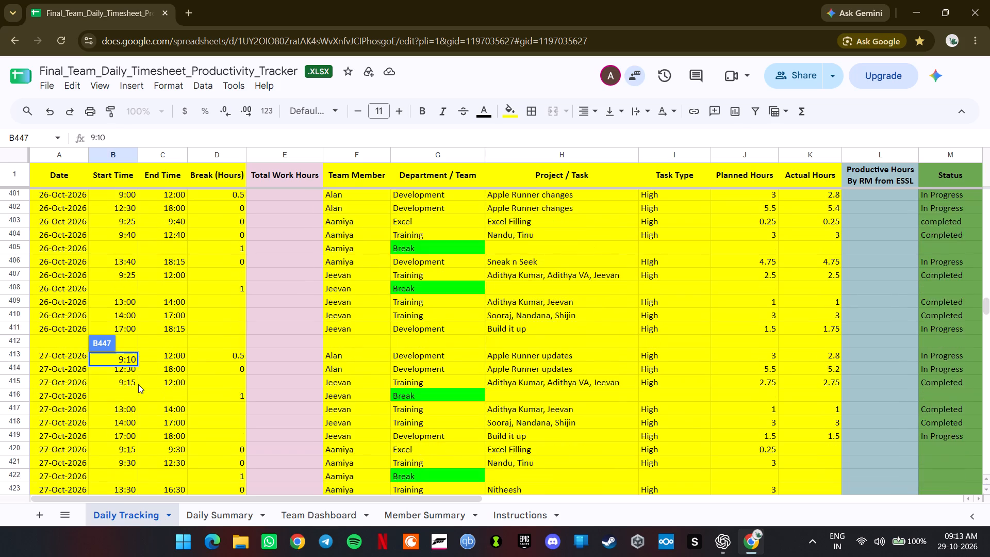
{"action": "scroll", "coordinate": [138, 384], "scroll_direction": "down", "scroll_amount": 10}
{"action": "left_click", "coordinate": [383, 349]}
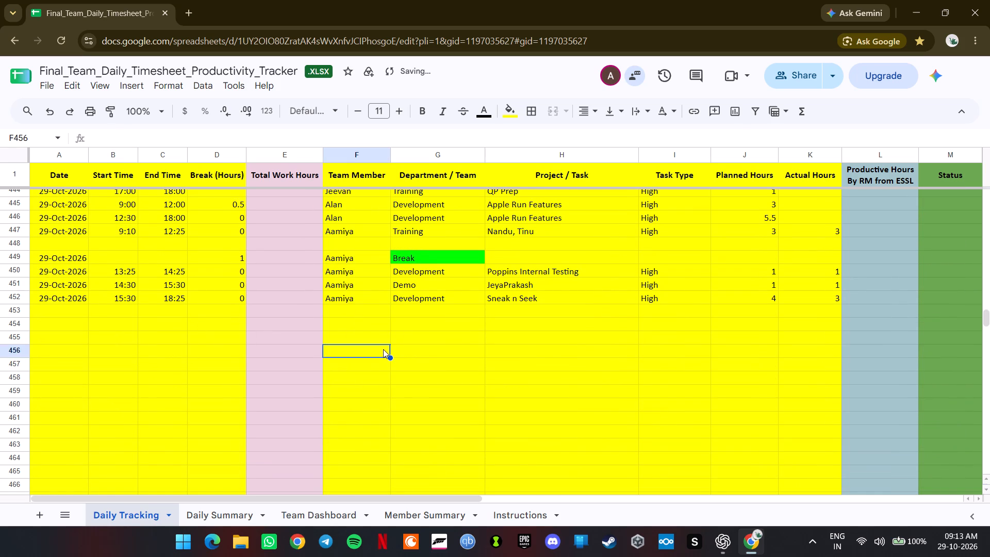
Copy the details of Aamiya's Training entry in C447:K447 into the empty row below, starting at C448.
{"action": "scroll", "coordinate": [383, 349], "scroll_direction": "up", "scroll_amount": 1}
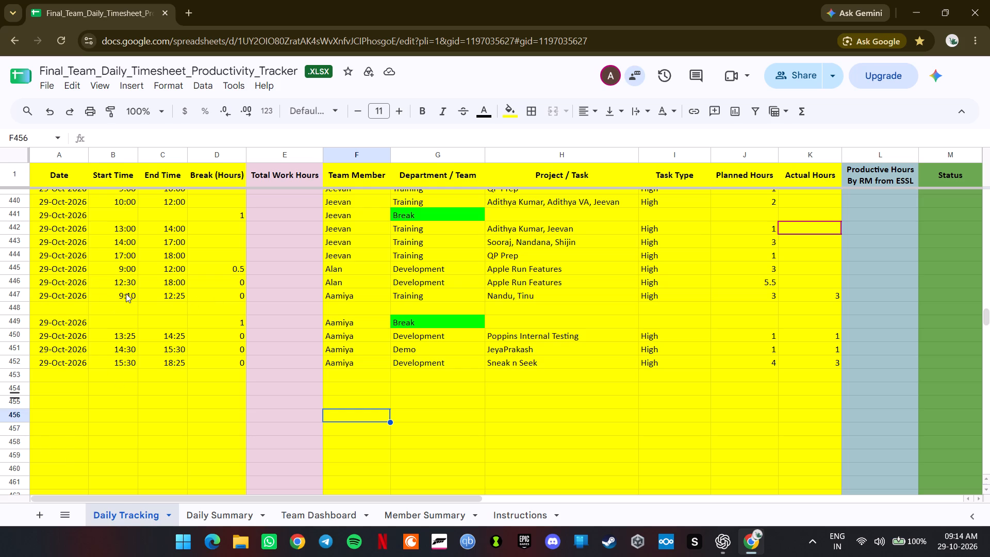
{"action": "left_click", "coordinate": [174, 293]}
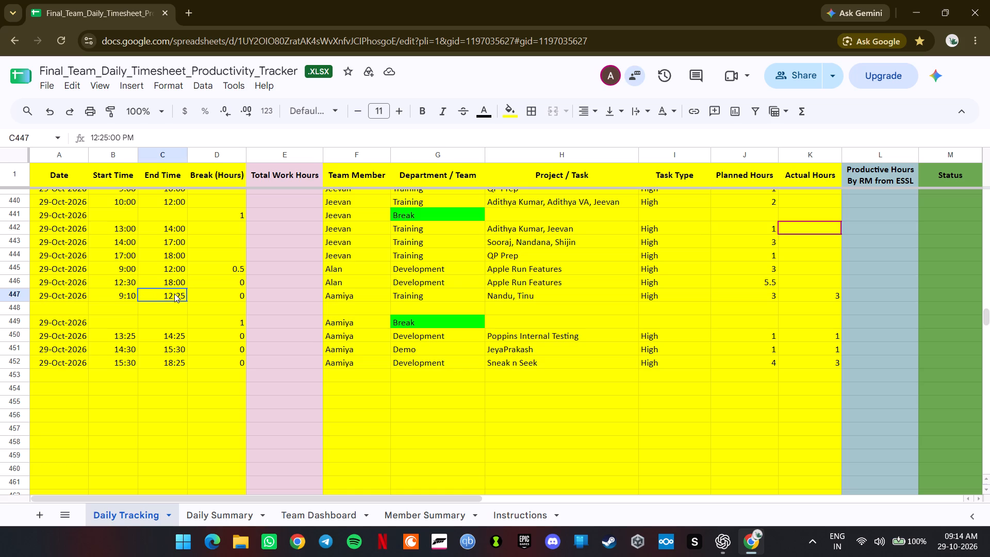
{"action": "left_click_drag", "start_coordinate": [174, 293], "coordinate": [690, 287]}
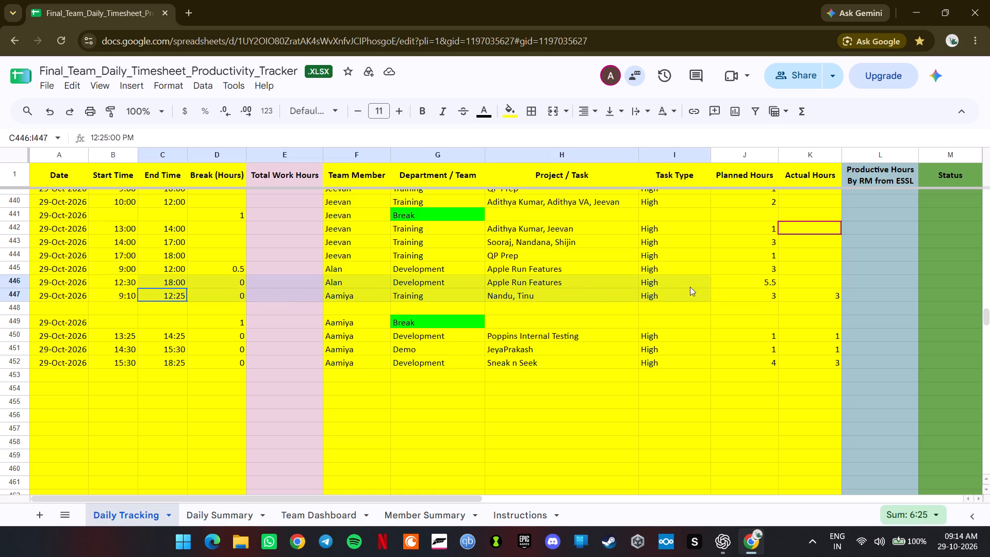
{"action": "left_click_drag", "start_coordinate": [690, 287], "coordinate": [817, 294]}
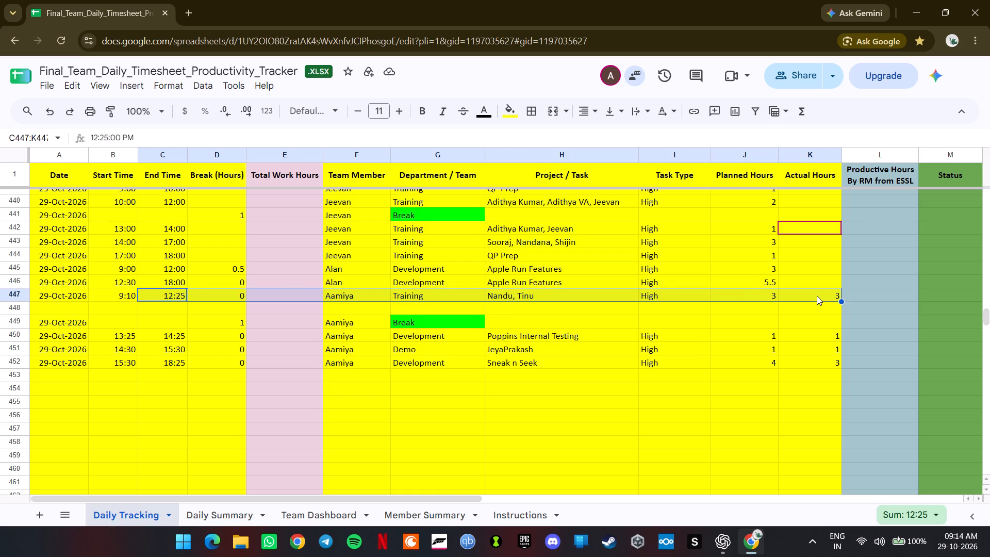
{"action": "key", "text": "ctrl+c"}
{"action": "left_click", "coordinate": [168, 306]}
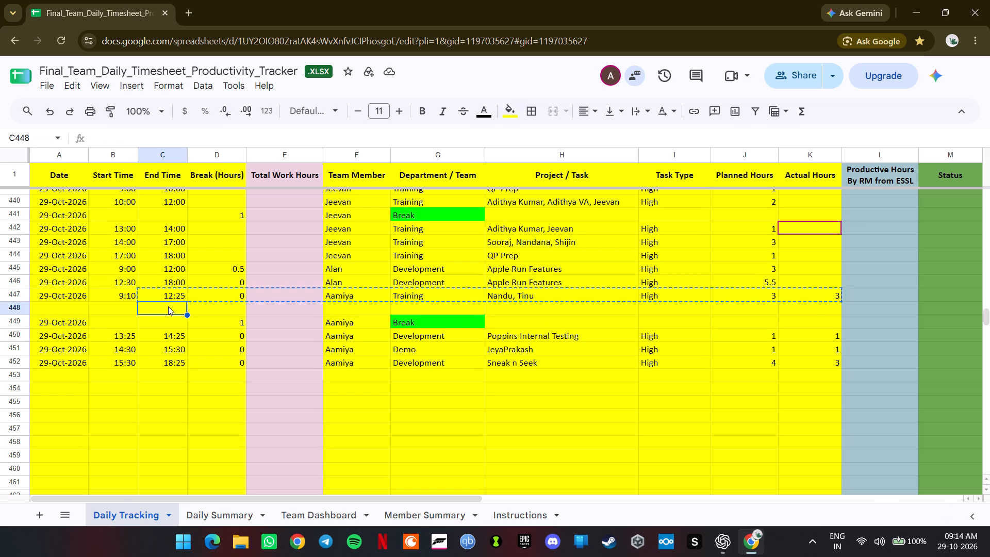
{"action": "key", "text": "ctrl+v"}
Set the End Time of Aamiya's first 29-Oct-2026 entry in C447 to 9:20.
{"action": "left_click", "coordinate": [173, 300]}
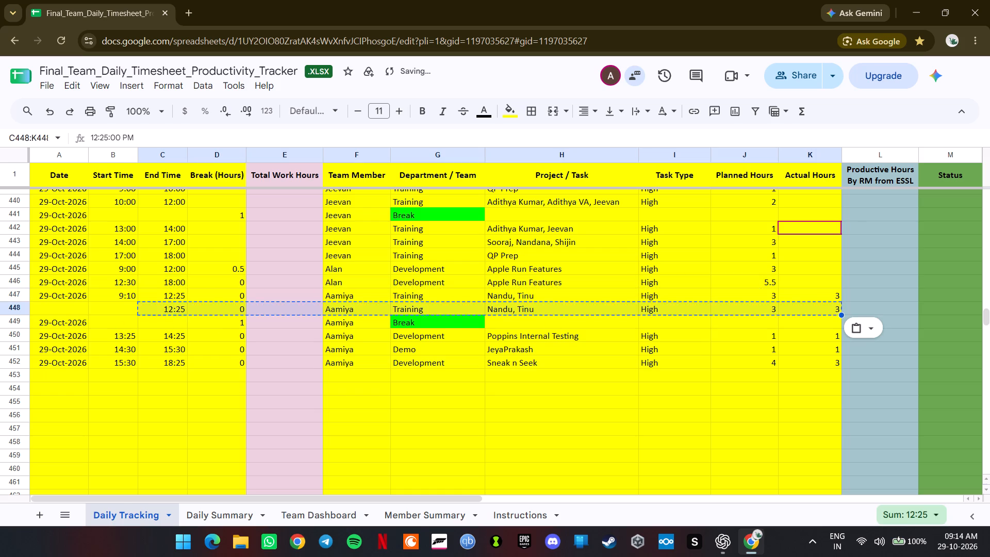
{"action": "left_click", "coordinate": [174, 297]}
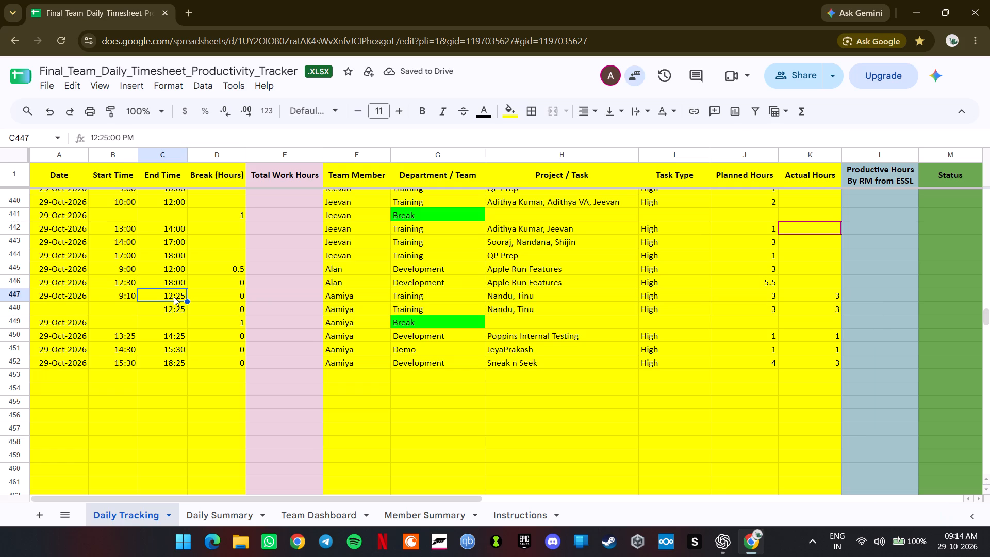
{"action": "key", "text": "9"}
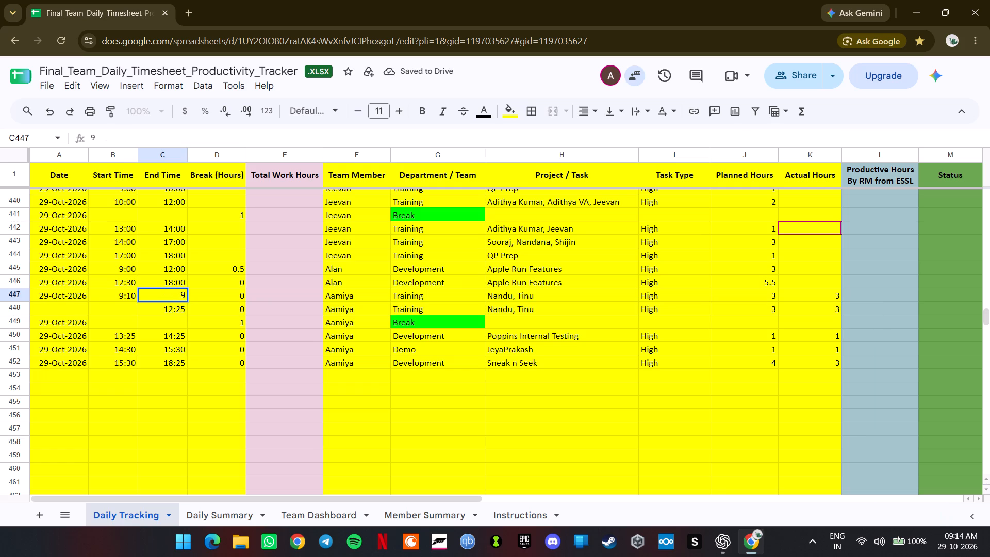
{"action": "key", "text": "shift+colon"}
{"action": "type", "text": "20"}
{"action": "left_click", "coordinate": [458, 395]}
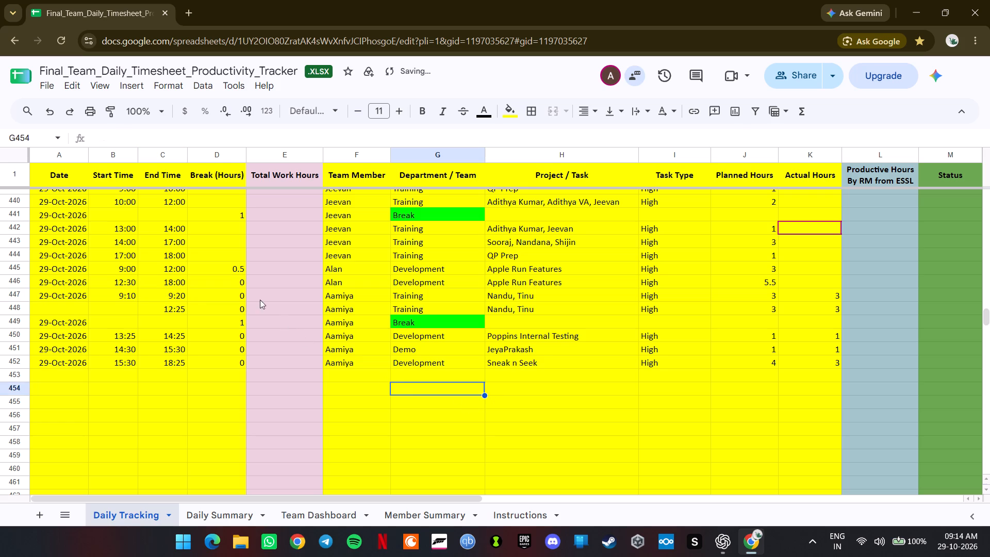
Copy the date 29-Oct-2026 from A447 into A448 for Aamiya's duplicated Training entry.
{"action": "left_click", "coordinate": [129, 311]}
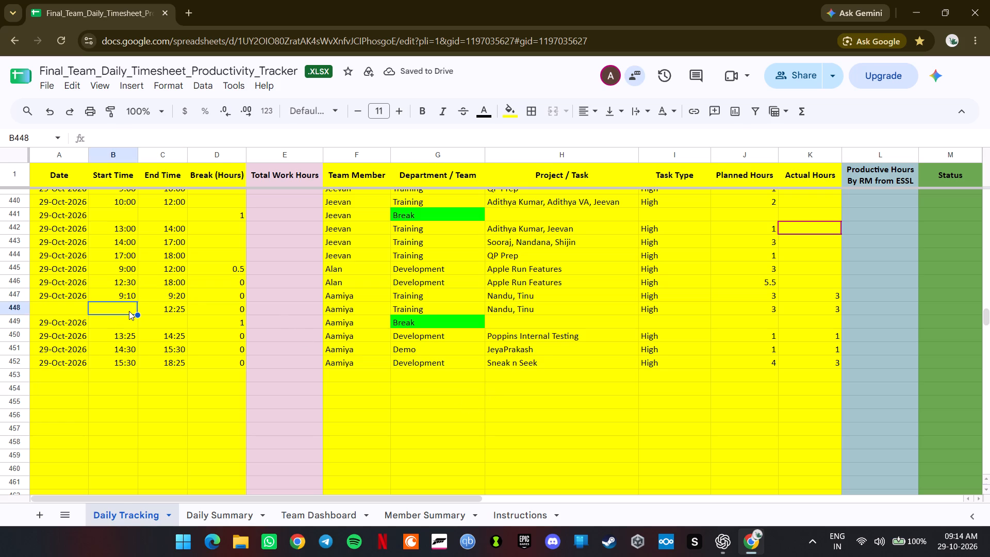
{"action": "left_click", "coordinate": [62, 297]}
{"action": "key", "text": "ctrl+c"}
{"action": "left_click", "coordinate": [57, 307]}
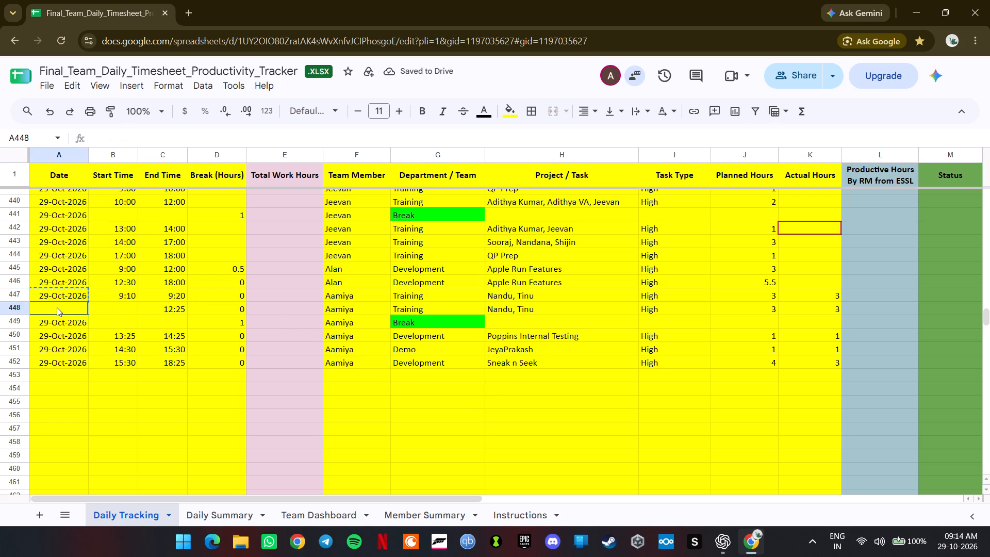
{"action": "key", "text": "ctrl+v"}
Set the Start Time of Aamiya's second 29-Oct-2026 entry in B448 to 9:20.
{"action": "left_click", "coordinate": [135, 301]}
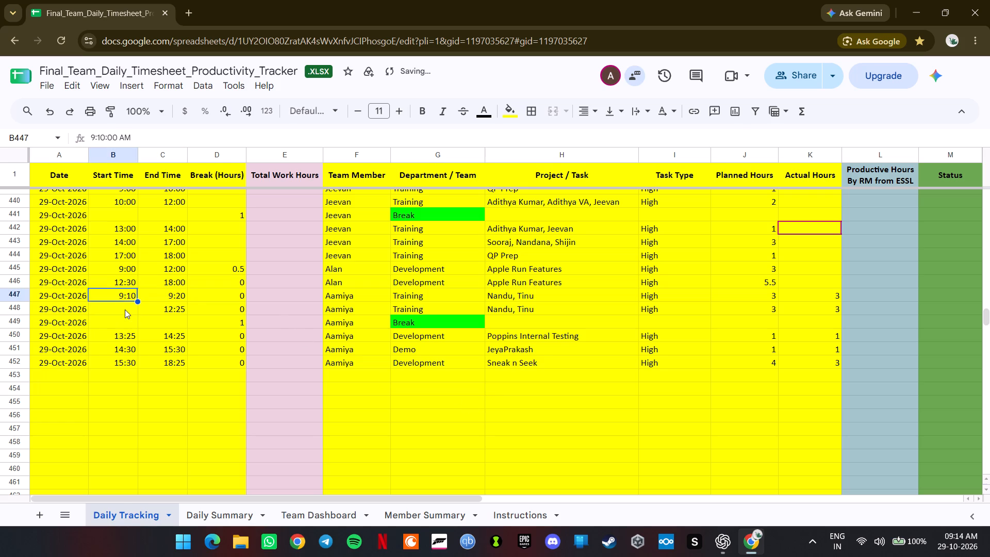
{"action": "left_click", "coordinate": [125, 309]}
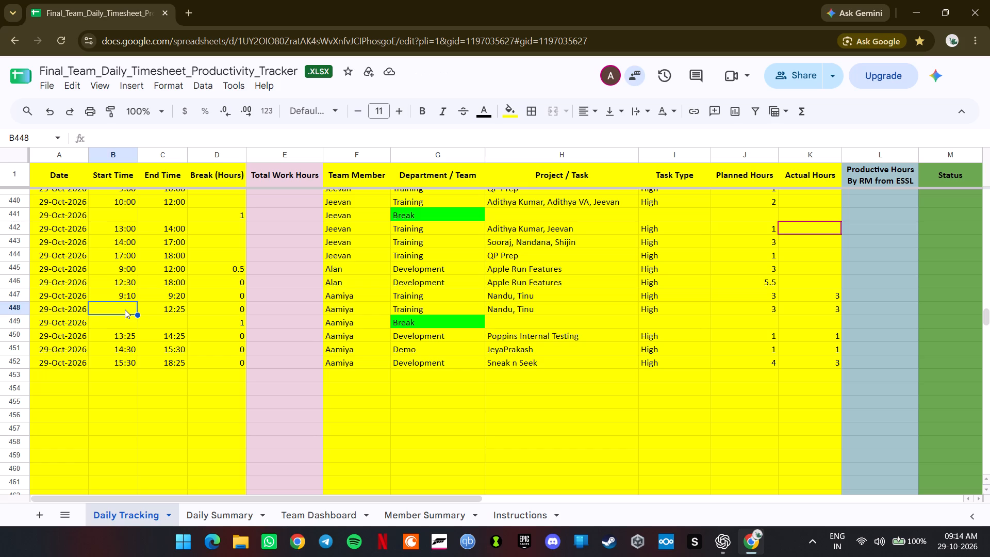
{"action": "key", "text": "9"}
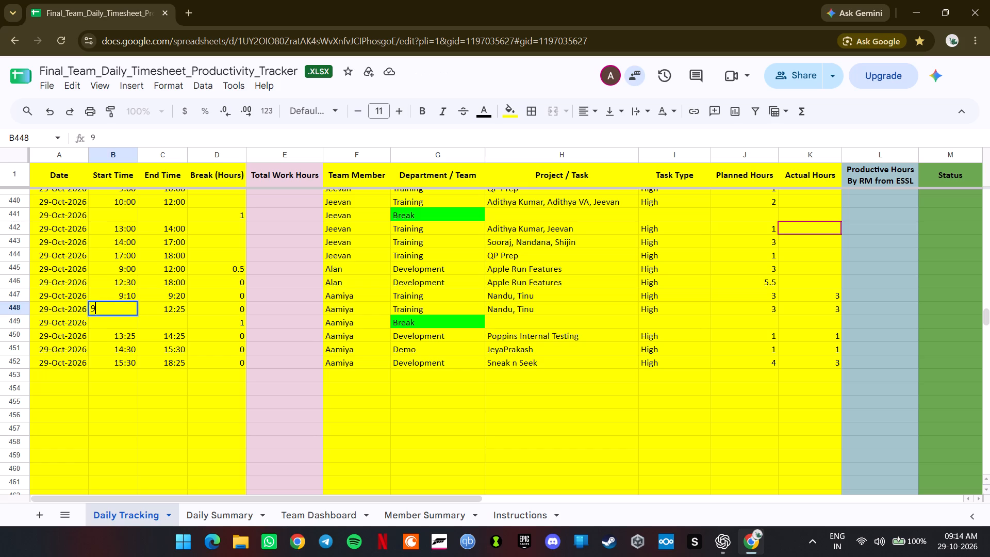
{"action": "type", "text": ":20"}
{"action": "left_click", "coordinate": [337, 370]}
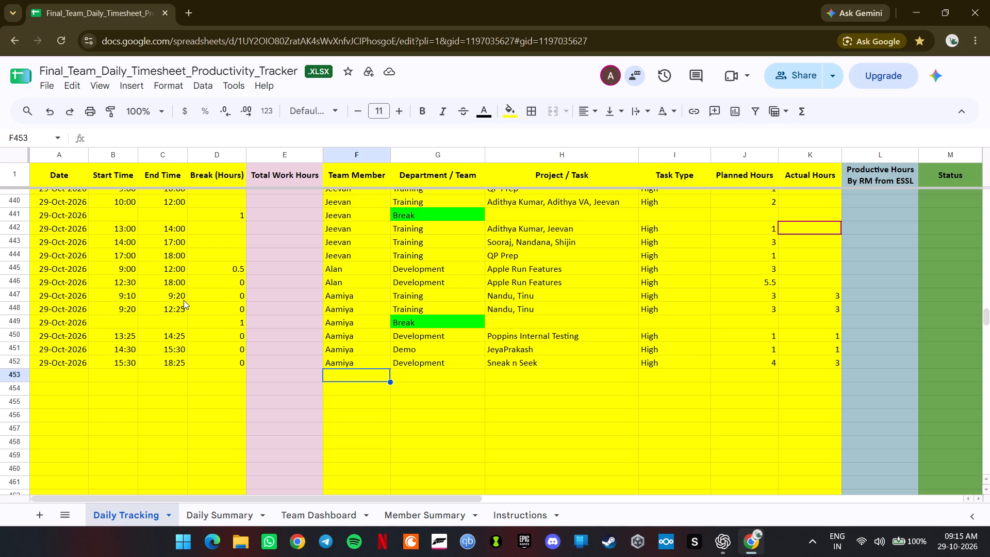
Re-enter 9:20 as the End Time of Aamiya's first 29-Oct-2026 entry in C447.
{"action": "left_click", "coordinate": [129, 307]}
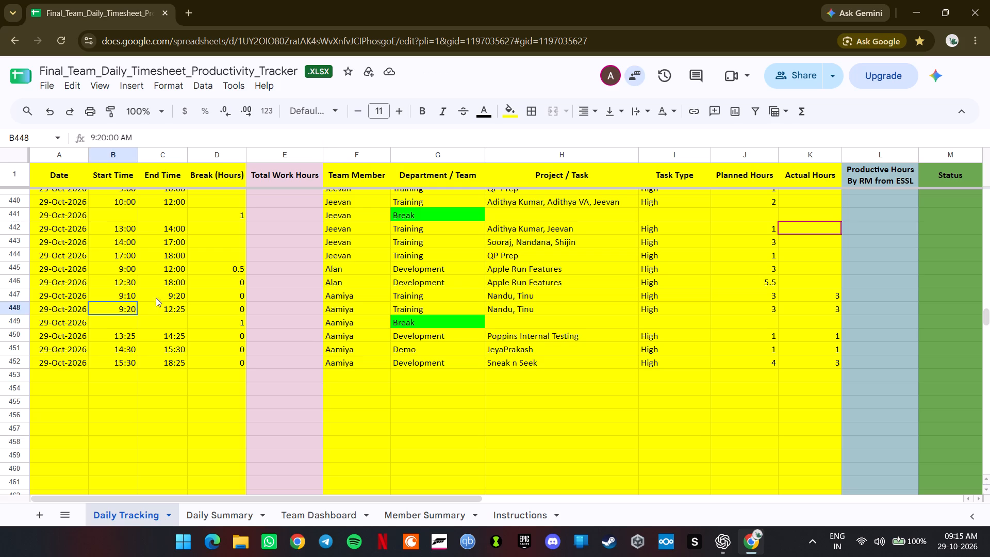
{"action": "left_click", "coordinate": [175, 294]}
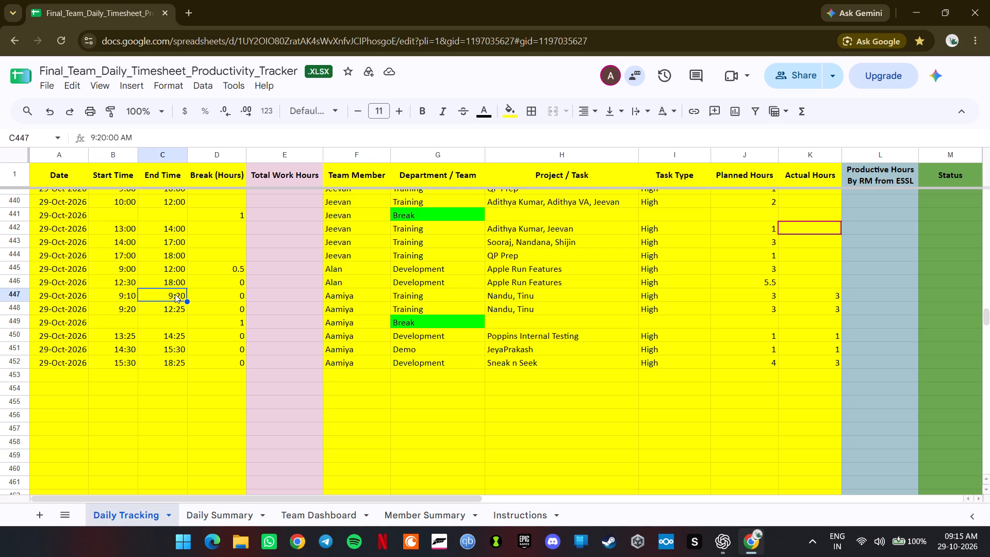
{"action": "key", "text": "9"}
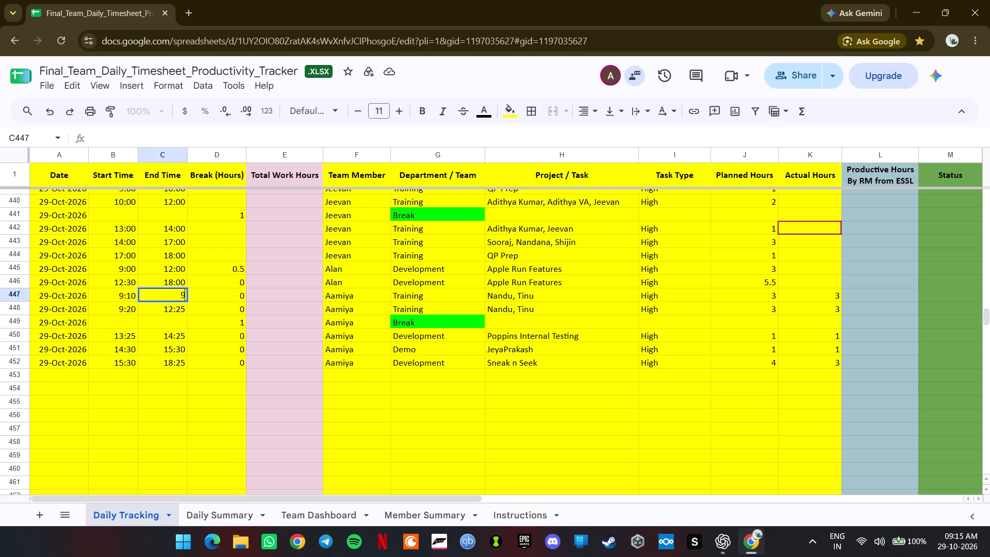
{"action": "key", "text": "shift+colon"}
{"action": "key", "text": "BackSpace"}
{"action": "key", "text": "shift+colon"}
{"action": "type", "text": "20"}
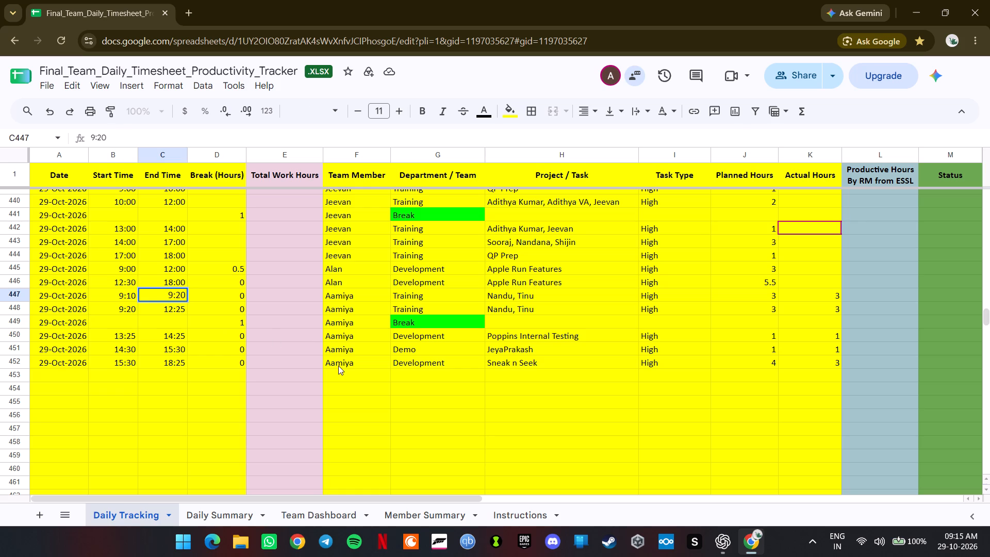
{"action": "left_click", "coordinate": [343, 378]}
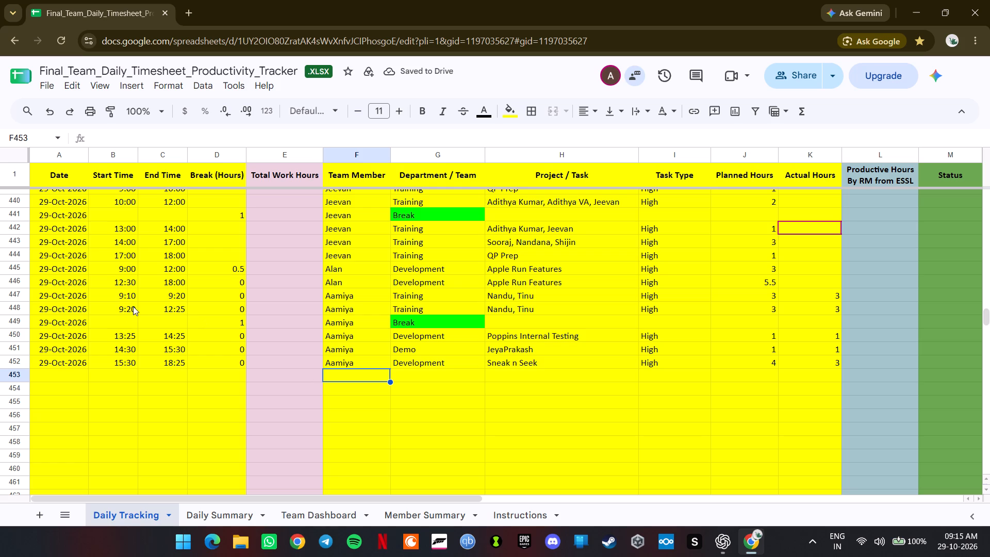
Set the End Time in C447 and the Start Time in B448 of Aamiya's first two 29-Oct-2026 entries to 9:25.
{"action": "left_click", "coordinate": [171, 291]}
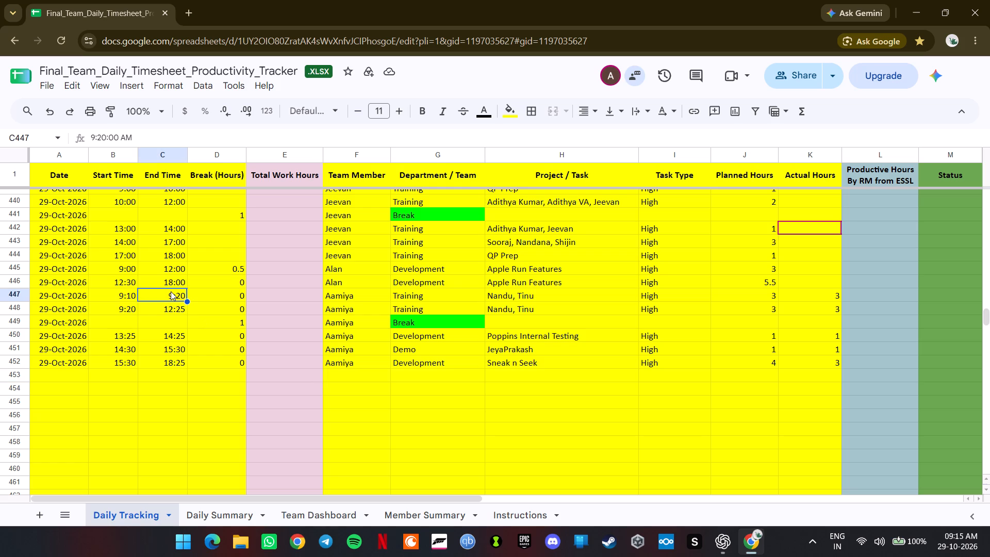
{"action": "type", "text": "9:"}
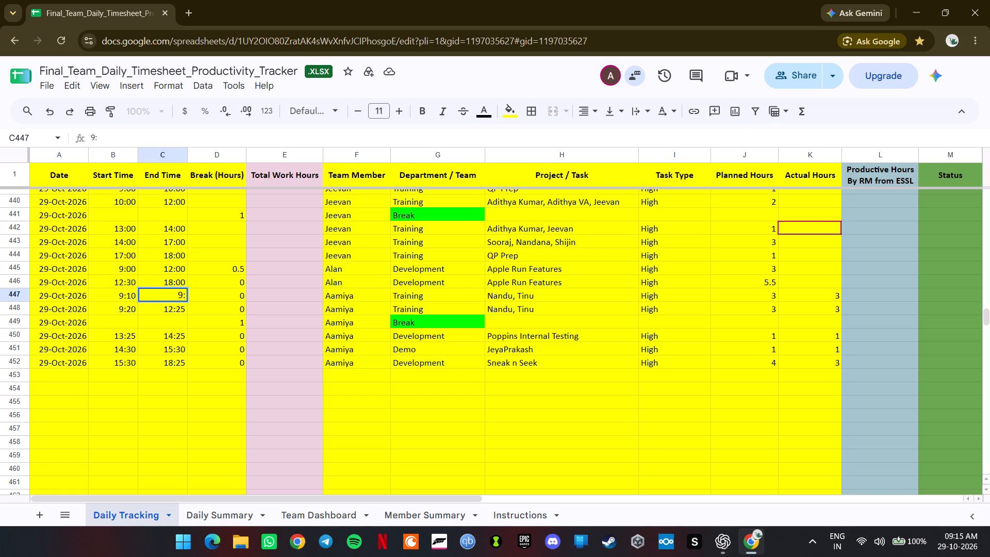
{"action": "type", "text": "25"}
{"action": "left_click", "coordinate": [130, 312]}
{"action": "left_click", "coordinate": [130, 312]}
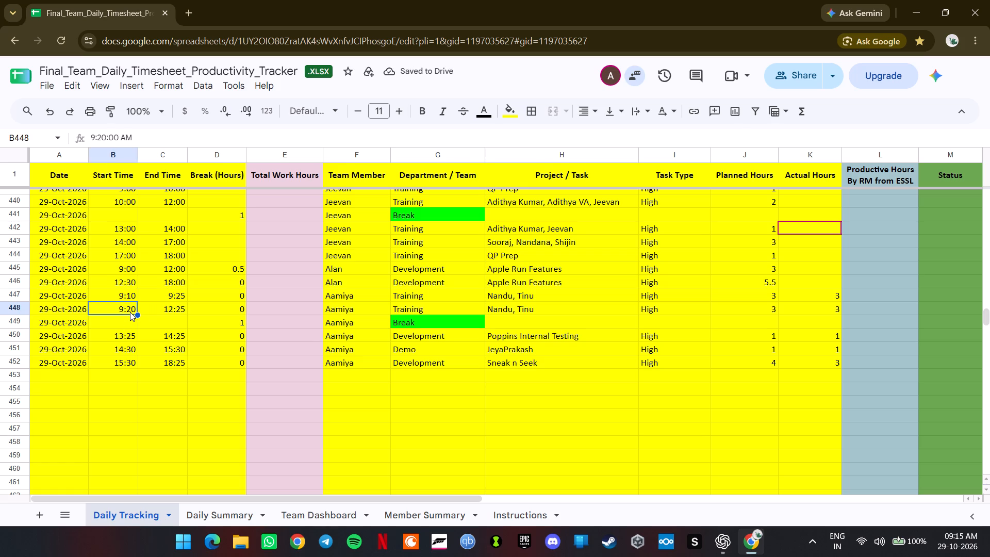
{"action": "key", "text": "9"}
{"action": "key", "text": "shift+colon"}
{"action": "type", "text": "25"}
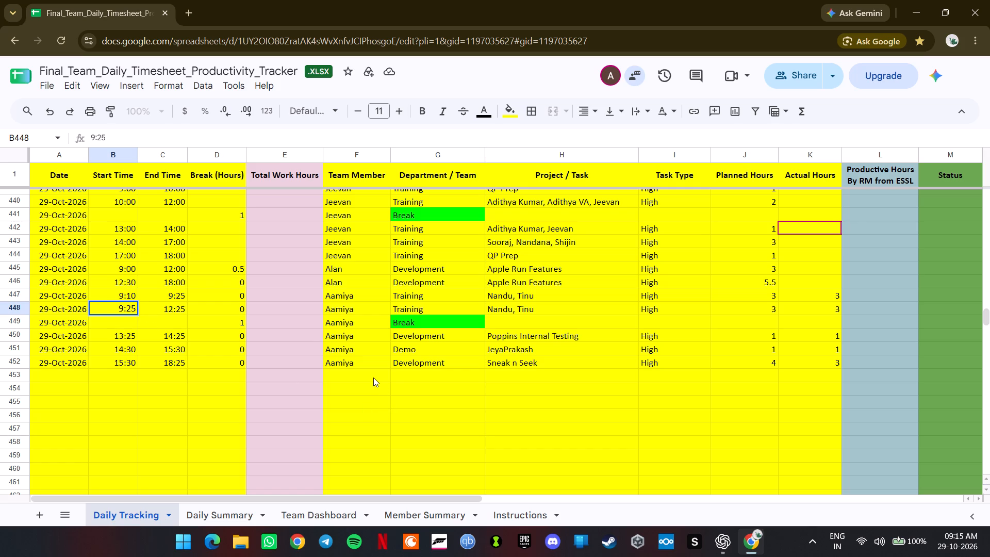
{"action": "left_click", "coordinate": [373, 378]}
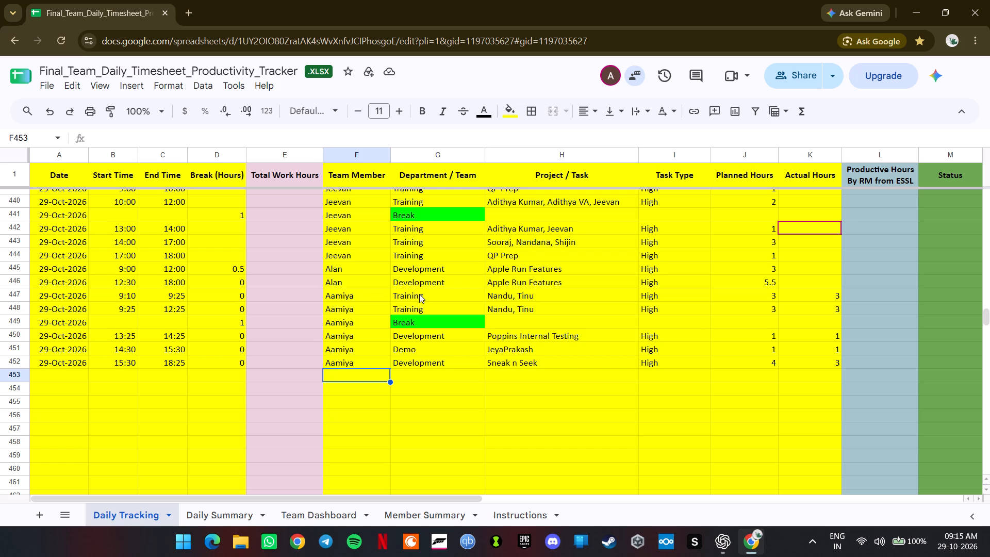
Copy the Excel Filling details in G420:J420 from Aamiya's 27-Oct-2026 entry into her first 29-Oct-2026 entry, starting at G447.
{"action": "scroll", "coordinate": [419, 294], "scroll_direction": "up", "scroll_amount": 4}
{"action": "scroll", "coordinate": [411, 206], "scroll_direction": "up", "scroll_amount": 1}
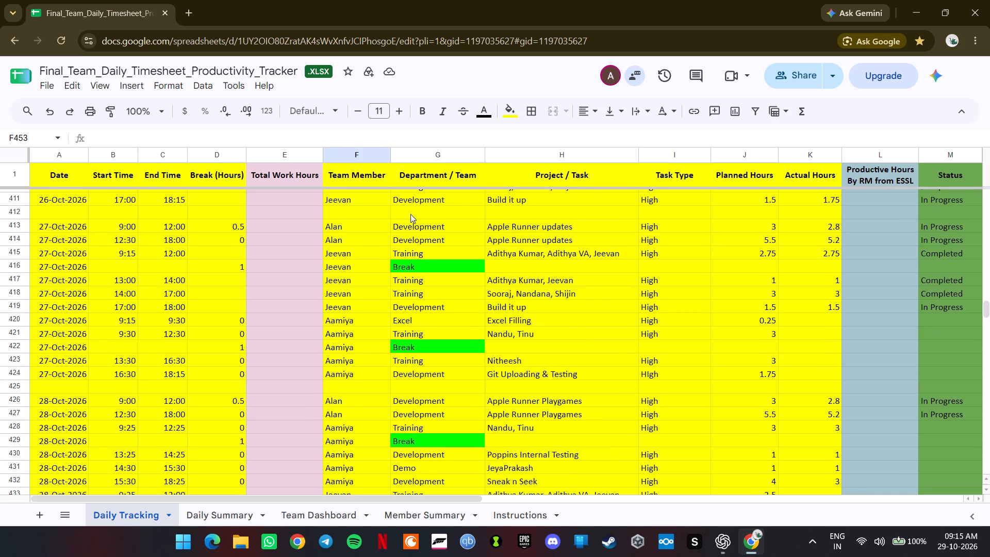
{"action": "scroll", "coordinate": [410, 214], "scroll_direction": "up", "scroll_amount": 1}
{"action": "left_click_drag", "start_coordinate": [407, 319], "coordinate": [761, 322]}
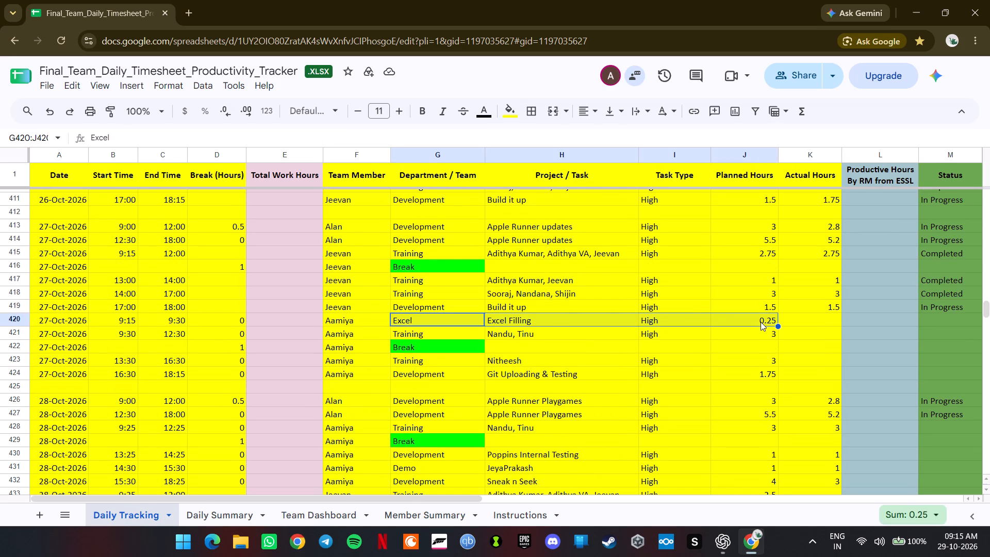
{"action": "key", "text": "ctrl+c"}
{"action": "scroll", "coordinate": [652, 370], "scroll_direction": "down", "scroll_amount": 6}
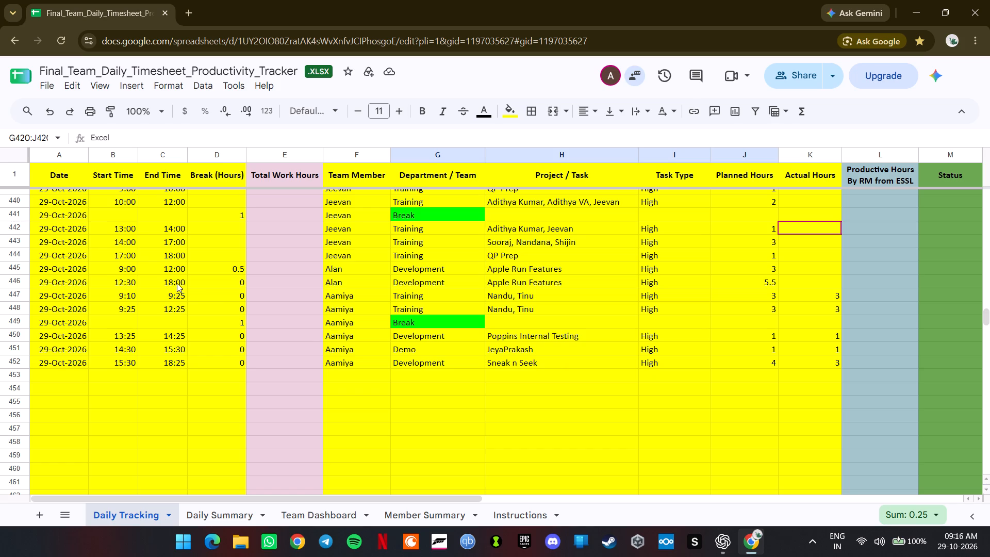
{"action": "left_click", "coordinate": [408, 293]}
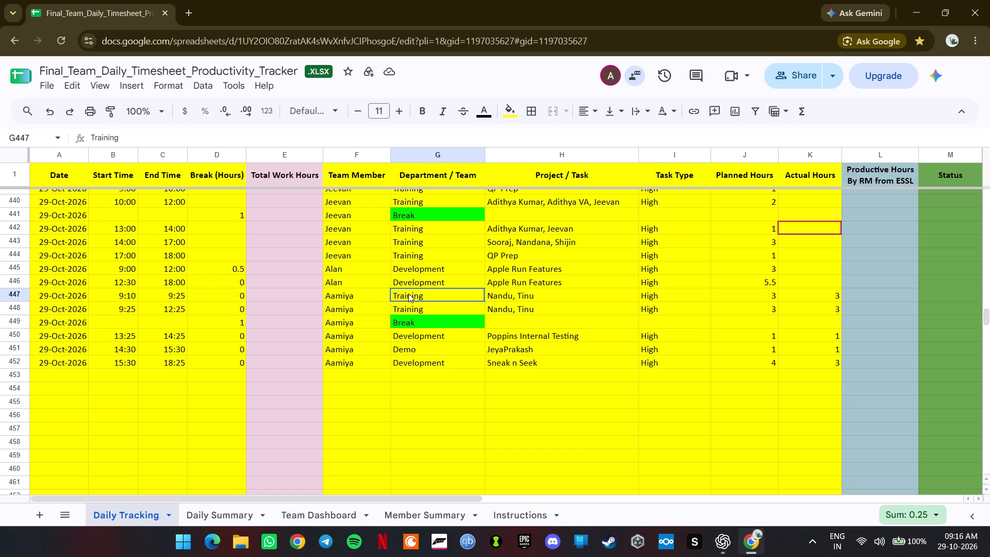
{"action": "key", "text": "ctrl+v"}
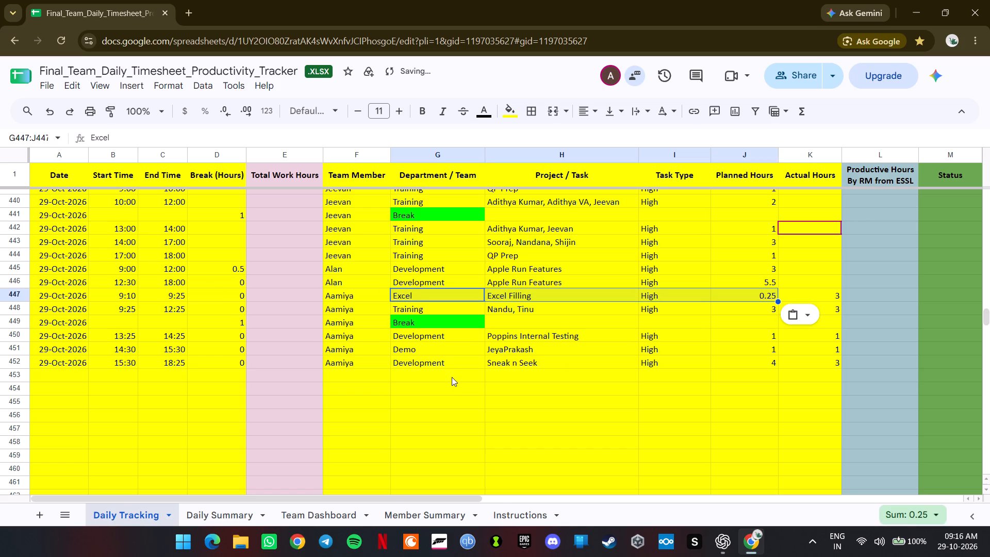
{"action": "left_click", "coordinate": [452, 377]}
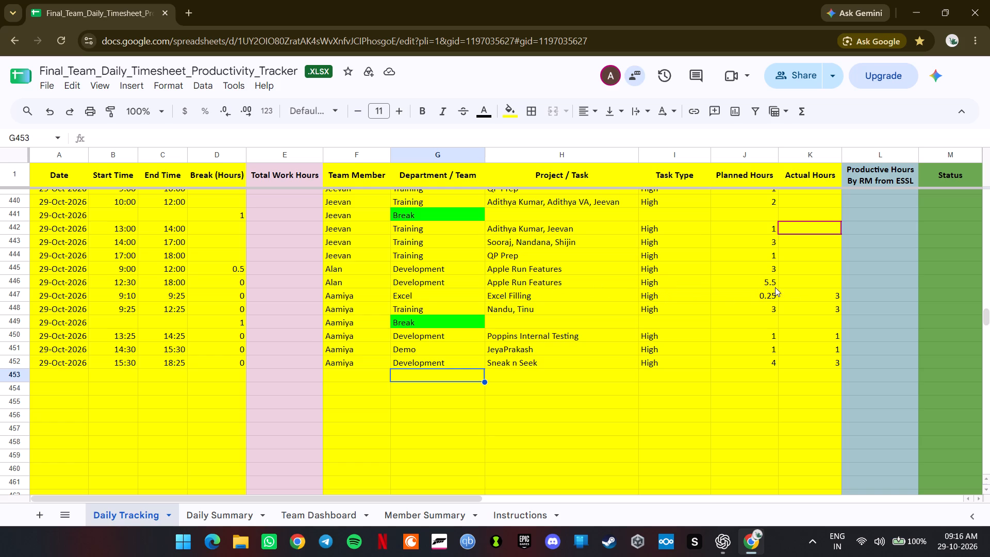
Clear the Actual Hours of Aamiya's 29-Oct-2026 entries in K447, K448, K450, K451 and K452.
{"action": "left_click", "coordinate": [797, 295]}
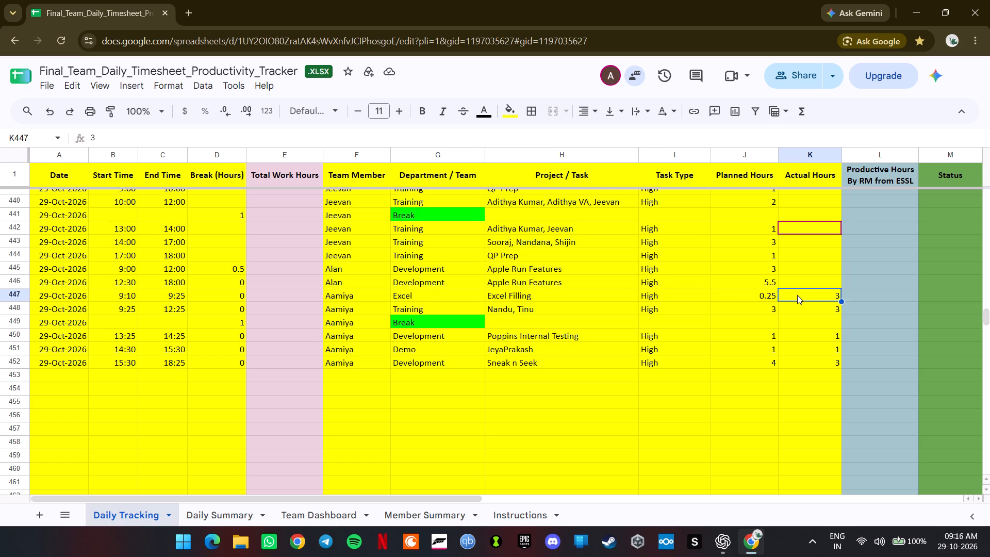
{"action": "key", "text": "BackSpace"}
{"action": "left_click", "coordinate": [801, 308]}
{"action": "key", "text": "BackSpace"}
{"action": "left_click", "coordinate": [815, 338]}
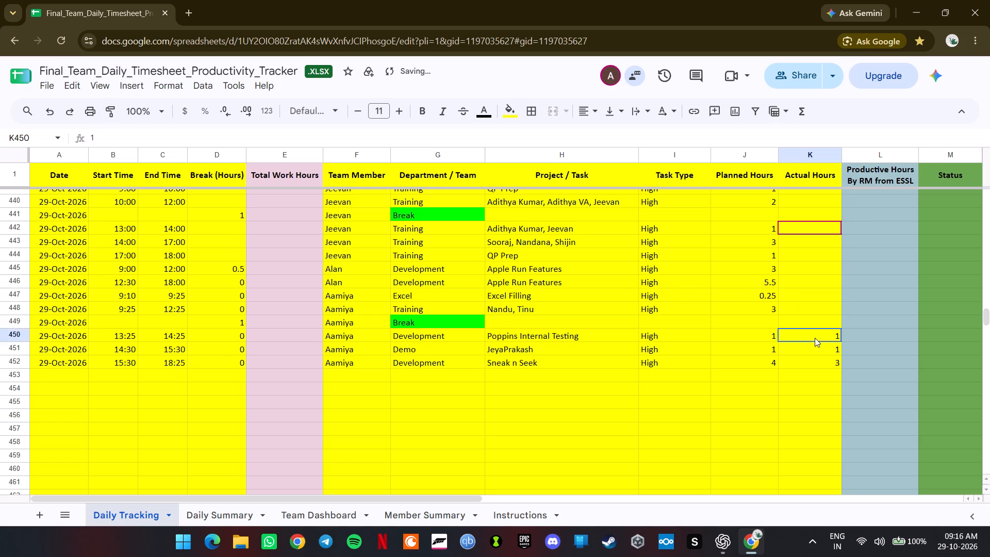
{"action": "key", "text": "BackSpace"}
{"action": "left_click", "coordinate": [816, 347]}
{"action": "key", "text": "BackSpace"}
{"action": "left_click", "coordinate": [816, 353]}
{"action": "left_click", "coordinate": [817, 366]}
{"action": "key", "text": "BackSpace"}
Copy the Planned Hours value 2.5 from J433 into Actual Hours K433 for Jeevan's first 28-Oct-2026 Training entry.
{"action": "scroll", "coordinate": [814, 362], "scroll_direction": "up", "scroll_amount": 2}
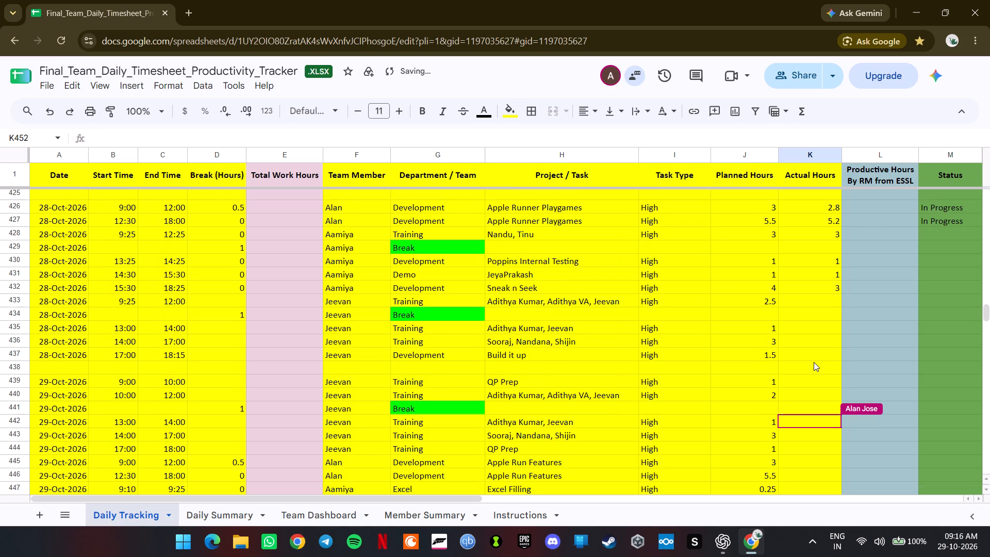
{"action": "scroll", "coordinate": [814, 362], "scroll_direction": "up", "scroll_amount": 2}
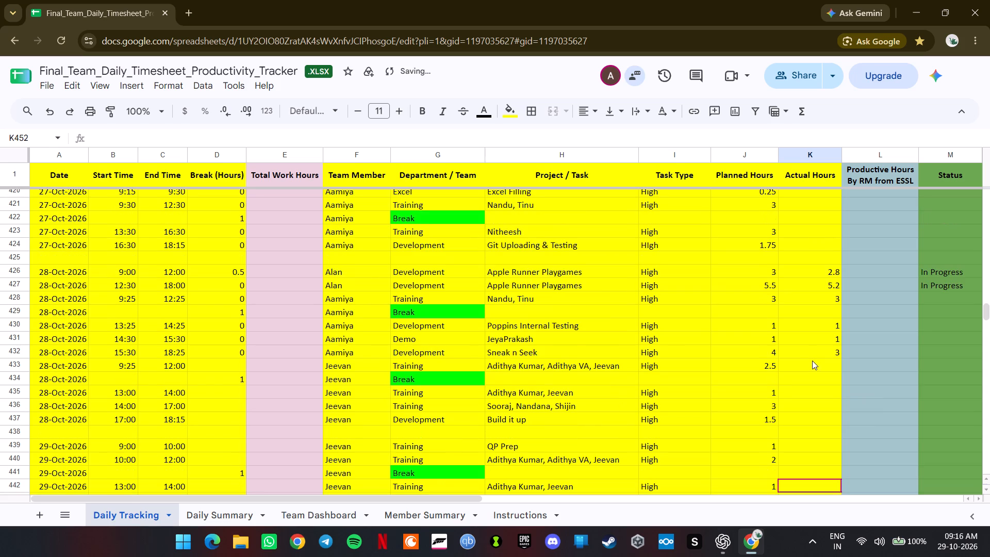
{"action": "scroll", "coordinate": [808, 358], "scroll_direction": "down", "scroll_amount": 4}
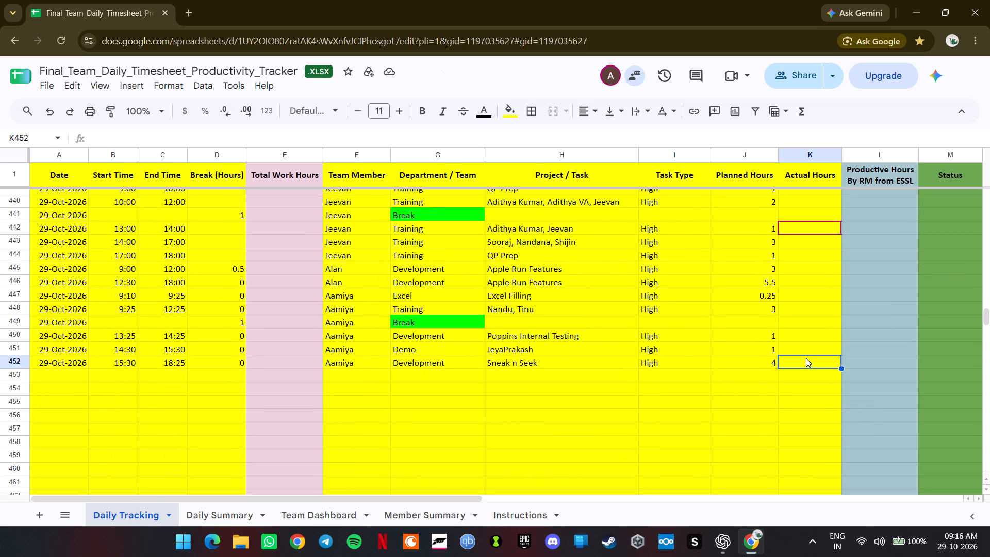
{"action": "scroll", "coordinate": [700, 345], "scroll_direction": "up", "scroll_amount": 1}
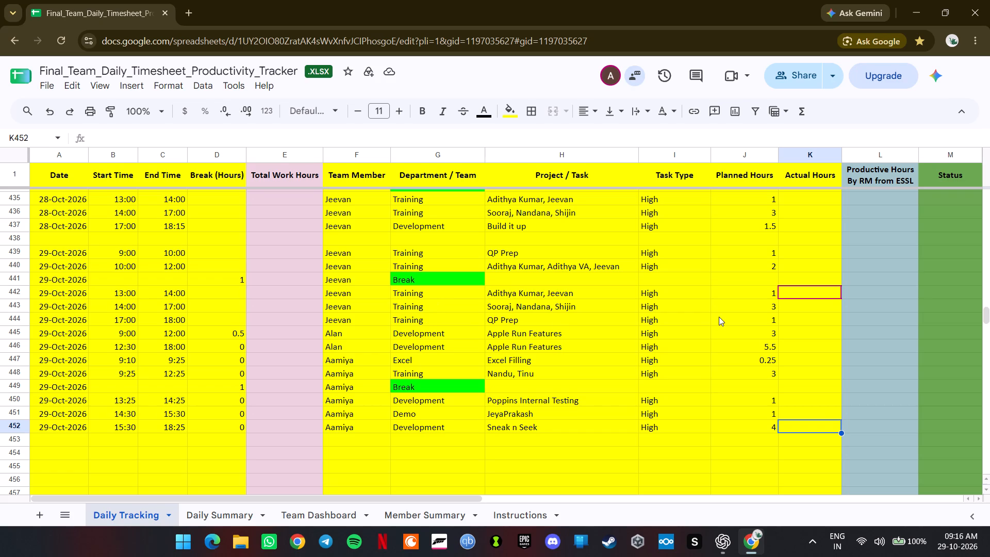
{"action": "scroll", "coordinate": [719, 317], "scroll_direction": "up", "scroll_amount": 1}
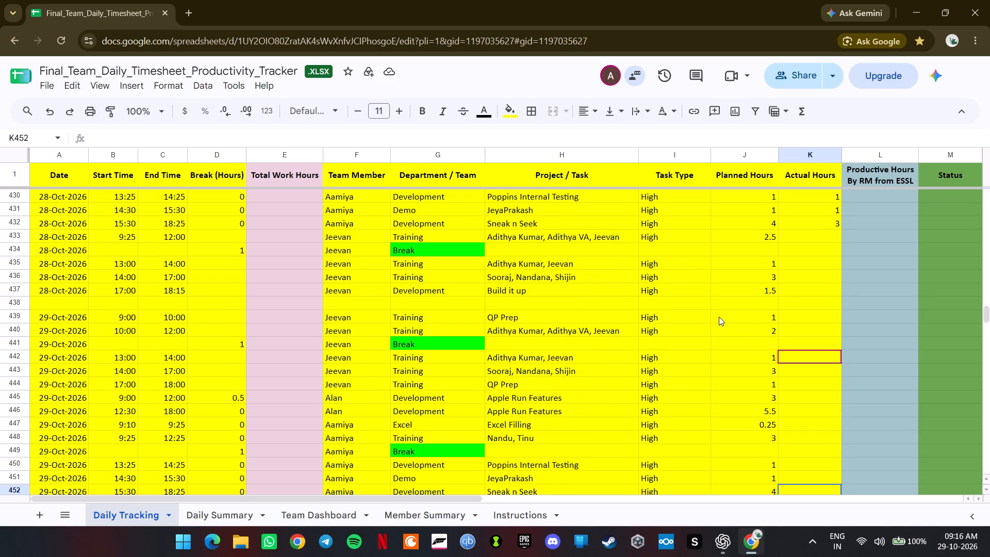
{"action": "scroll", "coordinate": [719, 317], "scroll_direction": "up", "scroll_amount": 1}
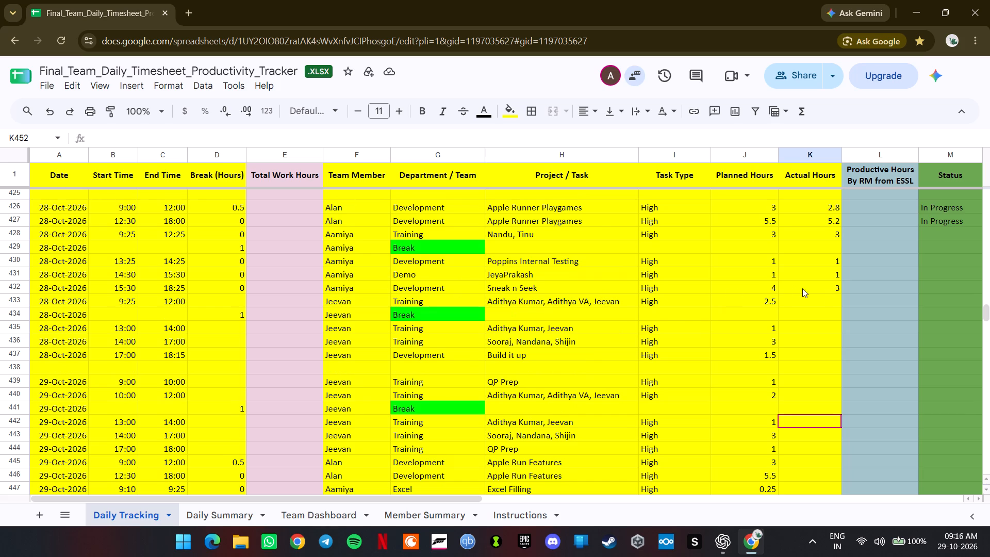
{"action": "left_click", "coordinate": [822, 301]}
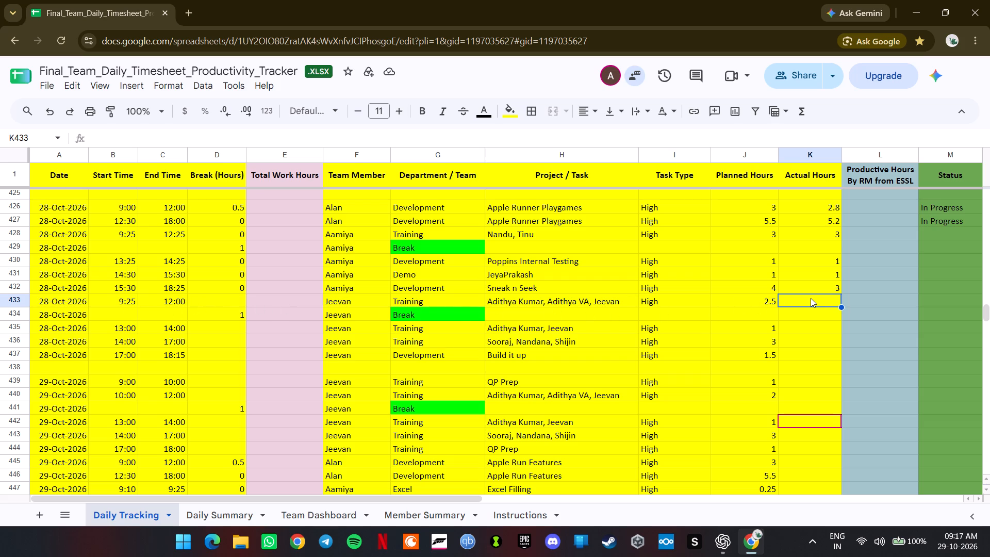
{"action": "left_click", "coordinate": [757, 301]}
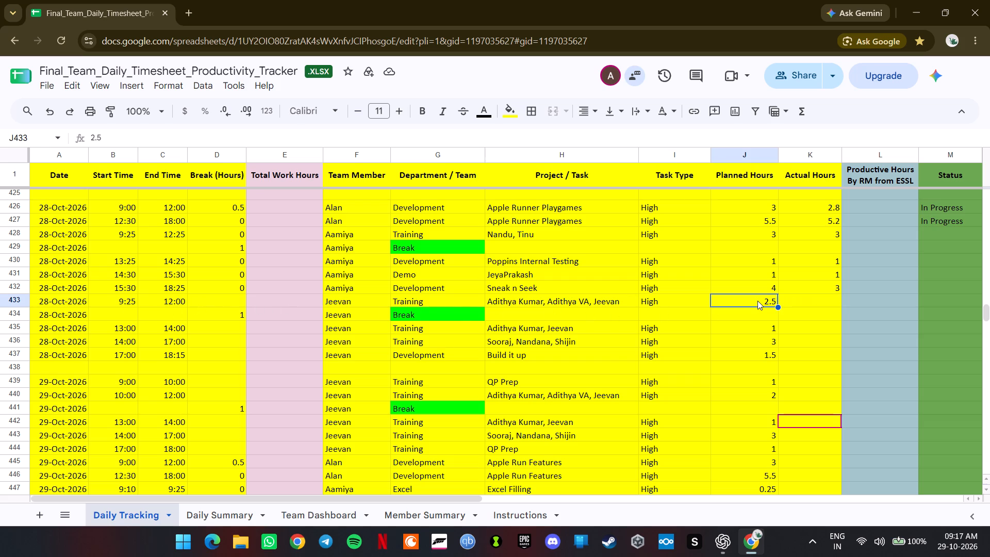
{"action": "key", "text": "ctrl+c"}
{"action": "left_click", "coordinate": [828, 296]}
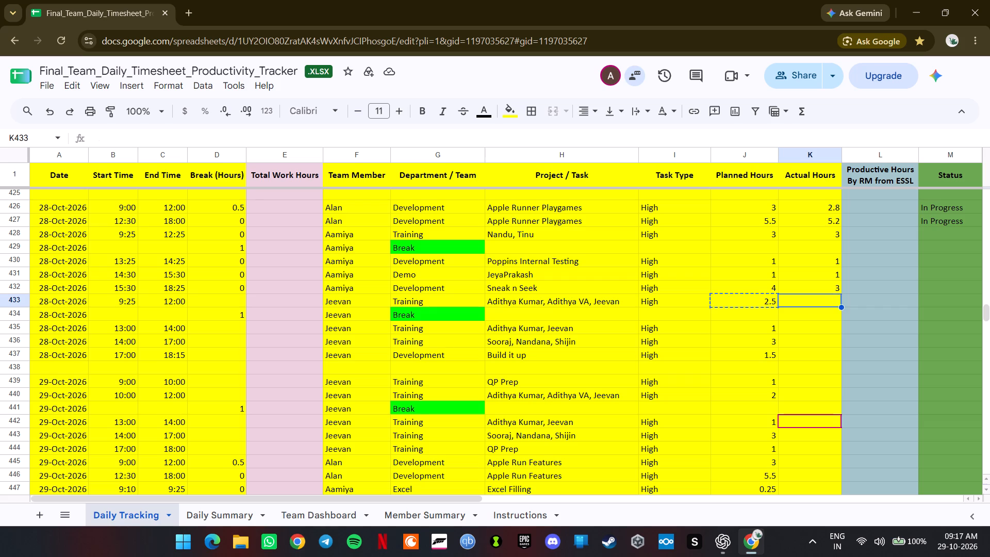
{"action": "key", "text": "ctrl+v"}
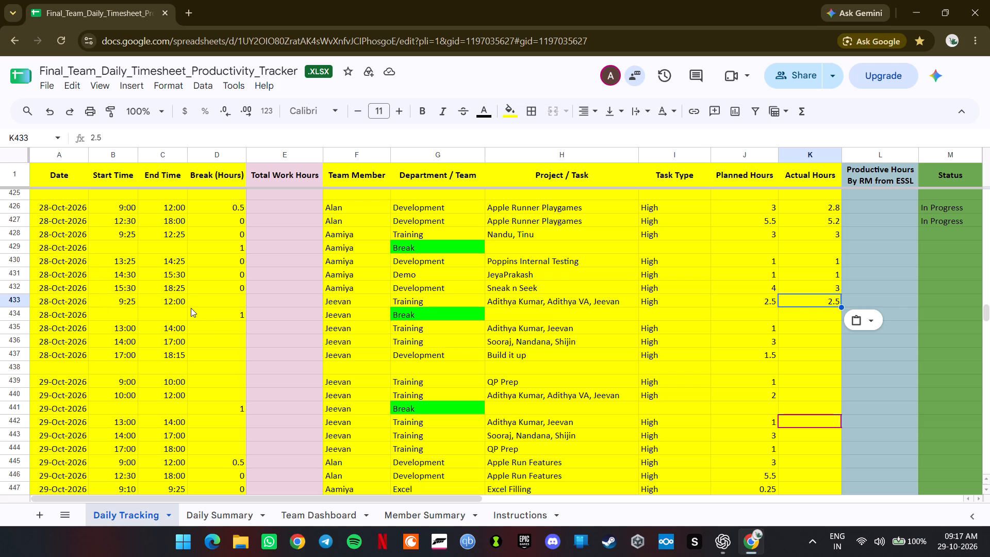
Enter Jeevan's 28-Oct-2026 Actual Hours: 2.55 in K433, 1 in K435, 3 in K436 and 1.5 in K437.
{"action": "left_click", "coordinate": [826, 299]}
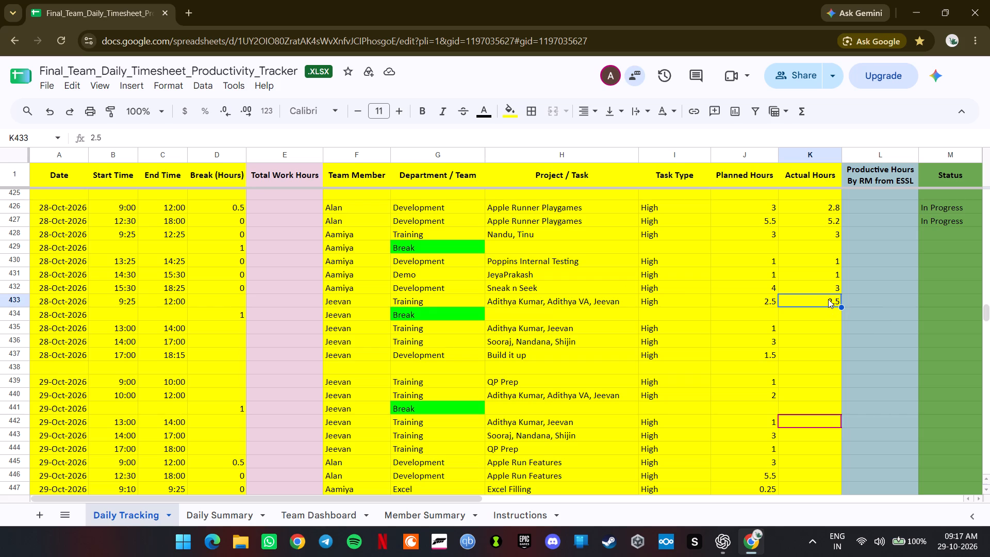
{"action": "type", "text": "2."}
{"action": "type", "text": "55"}
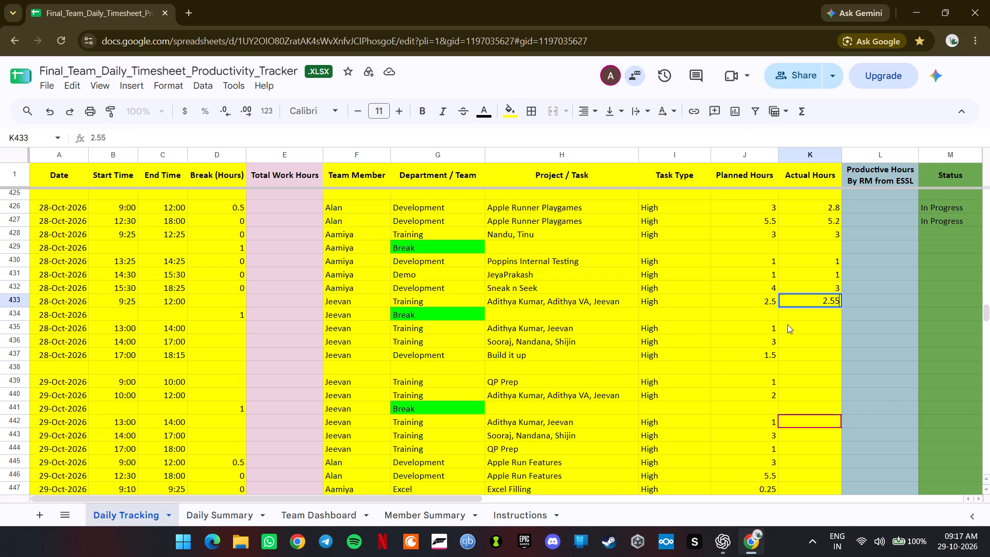
{"action": "left_click", "coordinate": [806, 325]}
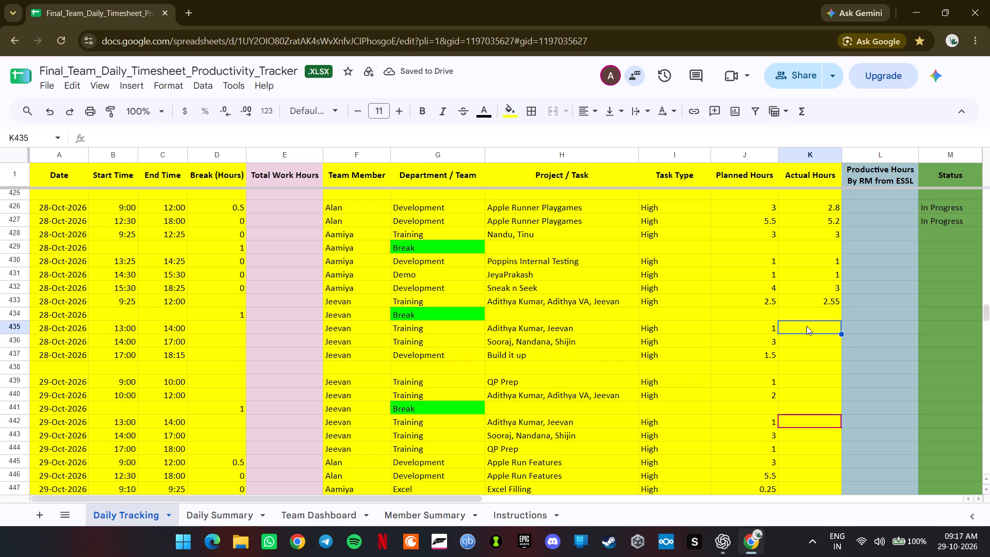
{"action": "key", "text": "1"}
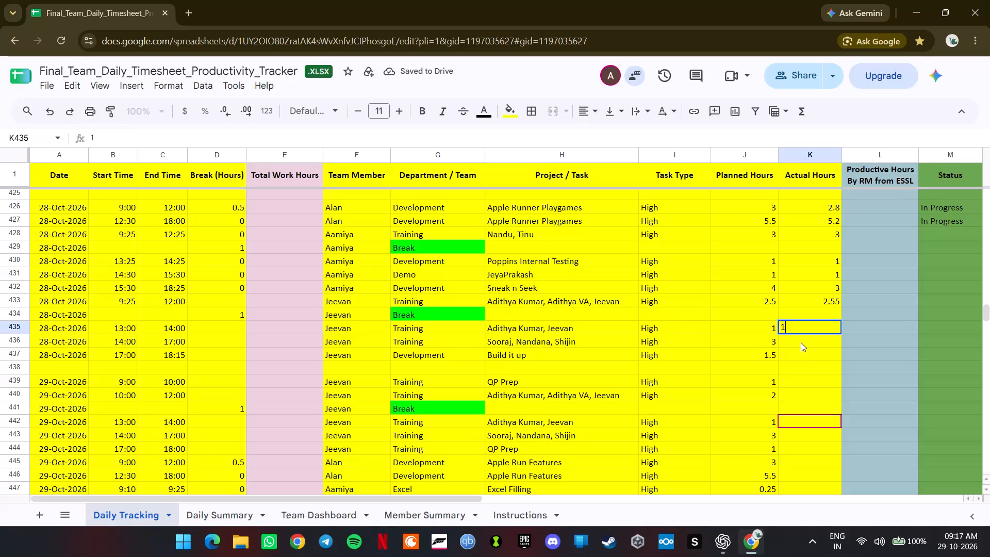
{"action": "left_click", "coordinate": [801, 342]}
{"action": "key", "text": "3"}
{"action": "left_click", "coordinate": [801, 359]}
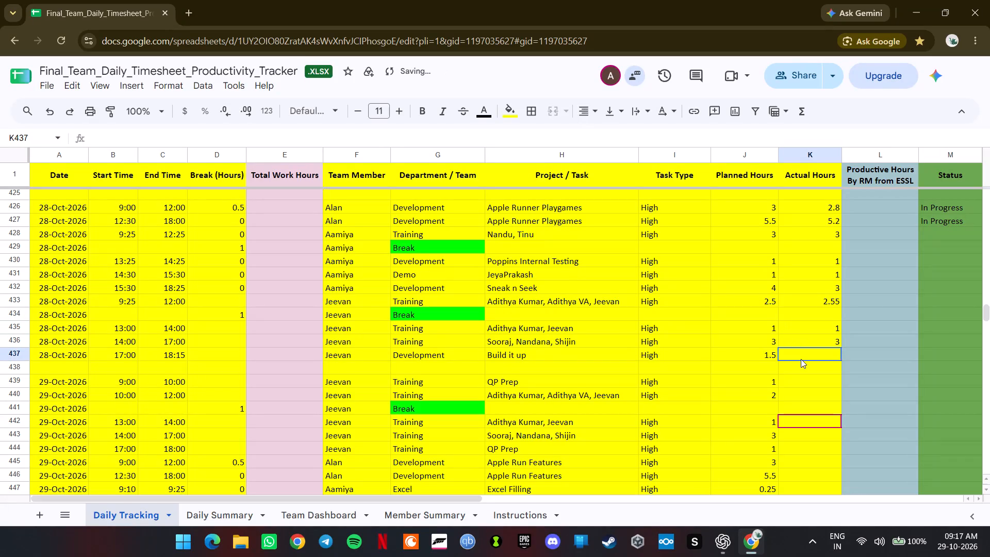
{"action": "type", "text": "1.5"}
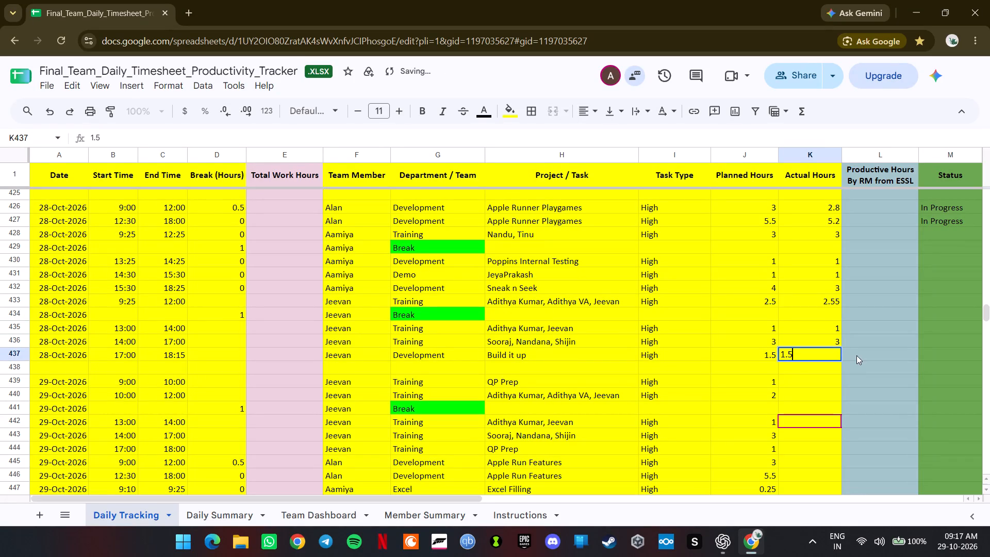
{"action": "left_click", "coordinate": [856, 355]}
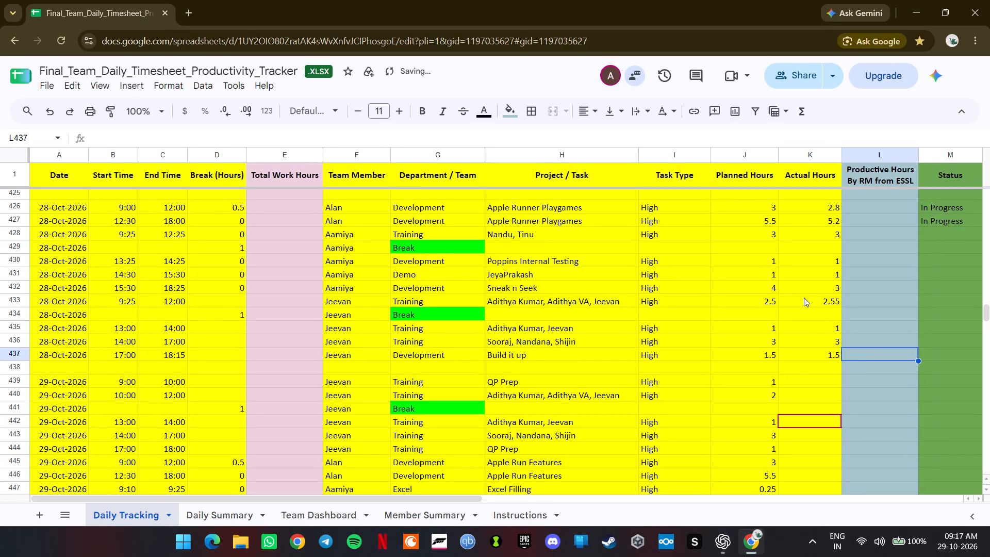
Check the sum of Jeevan's 28-Oct-2026 Actual Hours in K433:K437 and look over the Status, Priority and Notes columns.
{"action": "left_click_drag", "start_coordinate": [804, 298], "coordinate": [812, 357]}
{"action": "left_click_drag", "start_coordinate": [420, 499], "coordinate": [465, 496]}
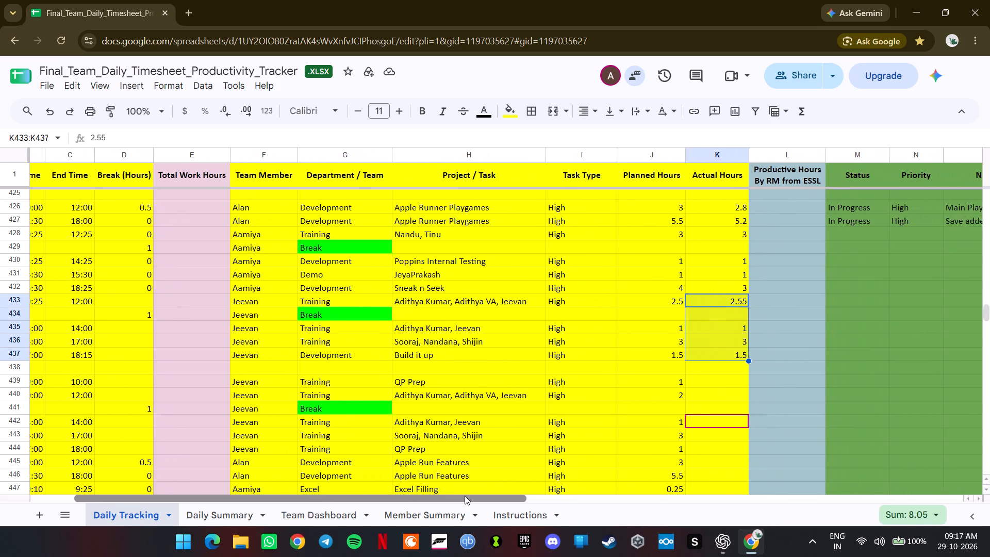
{"action": "left_click_drag", "start_coordinate": [465, 496], "coordinate": [596, 507]}
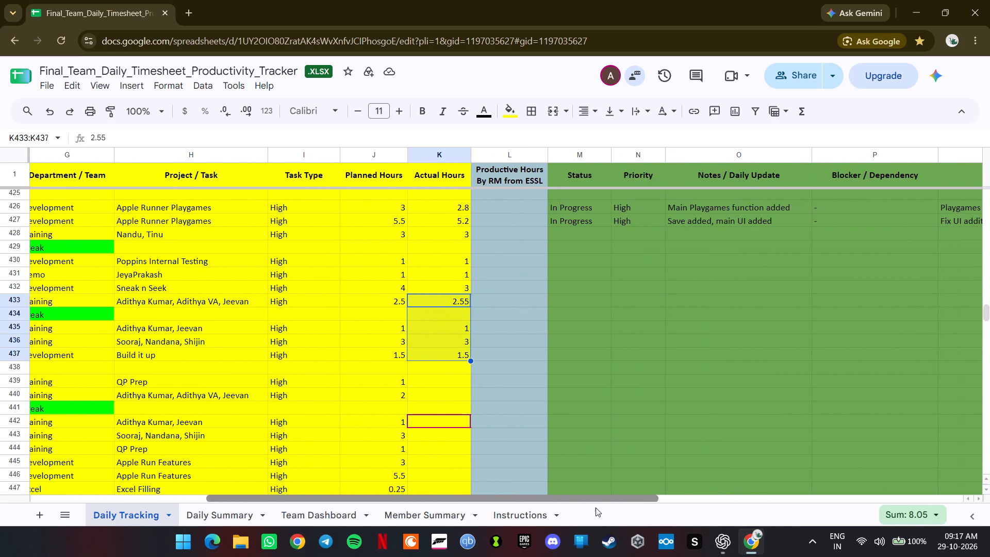
{"action": "left_click_drag", "start_coordinate": [596, 507], "coordinate": [597, 509]}
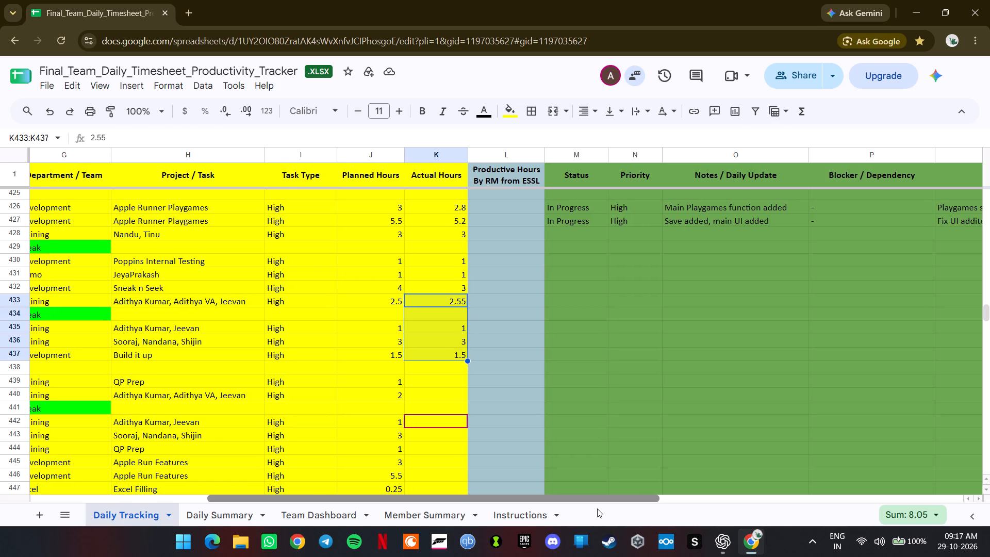
{"action": "left_click_drag", "start_coordinate": [597, 509], "coordinate": [366, 511]}
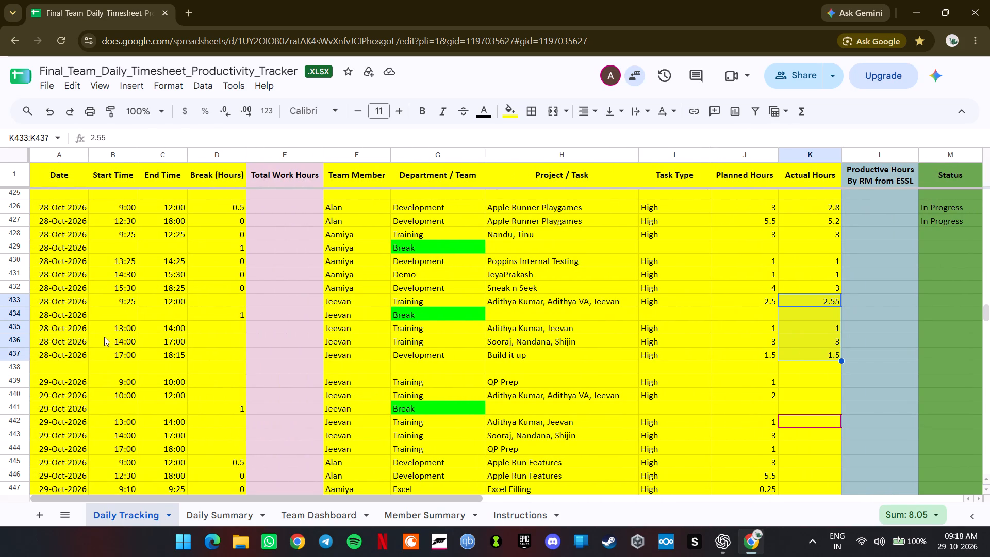
Set the End Time of Jeevan's 28-Oct-2026 Build it up entry in C437 to 18:30.
{"action": "left_click", "coordinate": [175, 355]}
{"action": "type", "text": "18"}
{"action": "type", "text": ":30"}
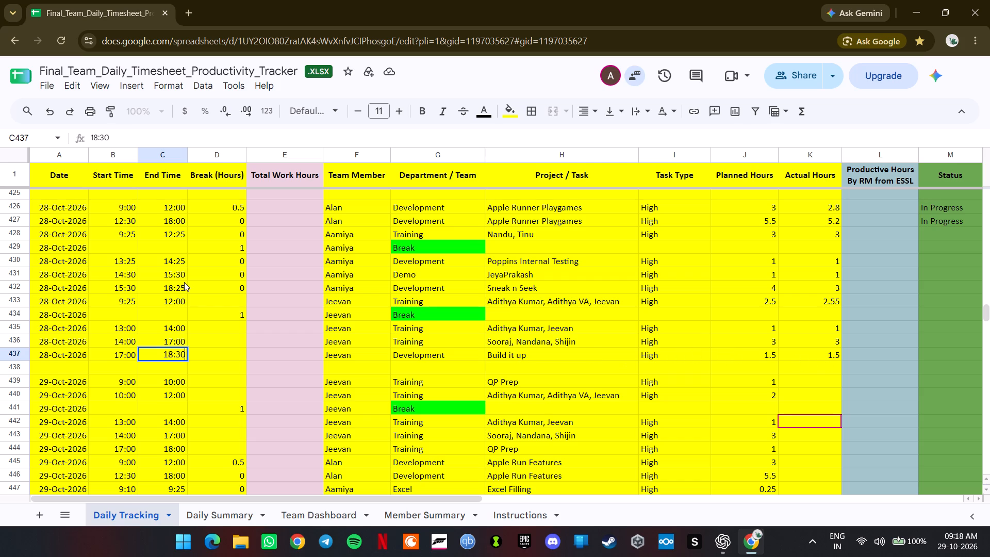
{"action": "scroll", "coordinate": [326, 291], "scroll_direction": "up", "scroll_amount": 1}
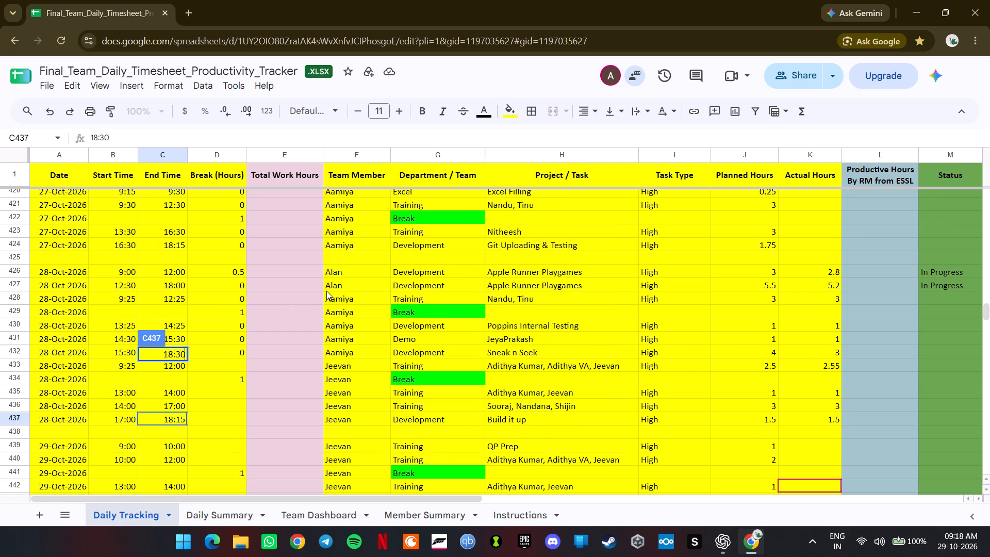
{"action": "scroll", "coordinate": [326, 291], "scroll_direction": "up", "scroll_amount": 1}
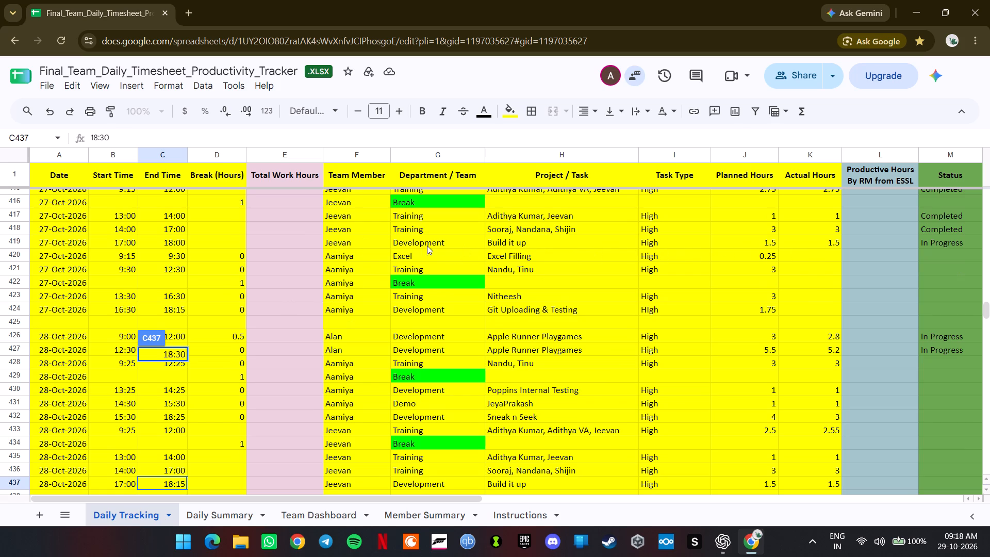
{"action": "left_click", "coordinate": [181, 247]}
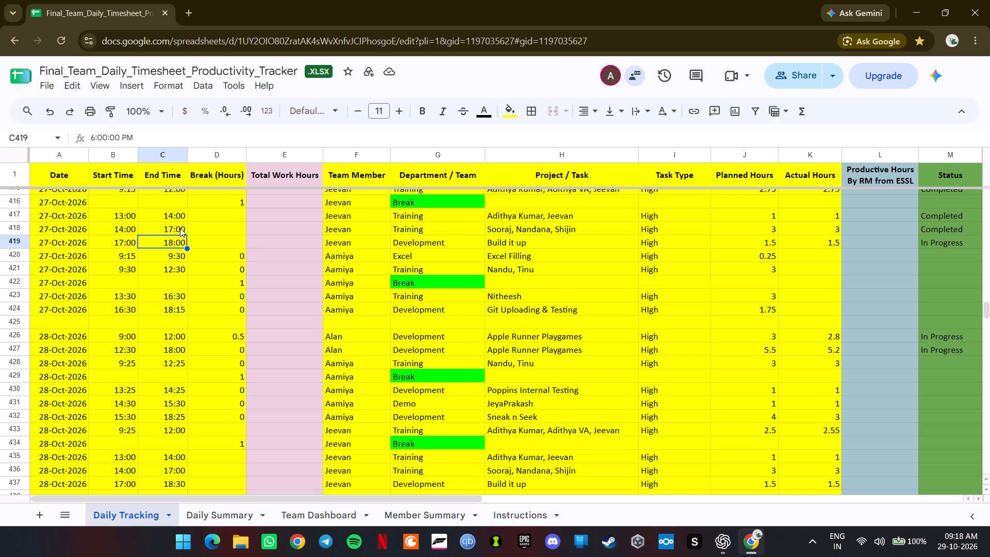
Set the Actual Hours of Jeevan's 27-Oct-2026 Build it up entry in K419 to 1, checking the sum of K415:K419.
{"action": "left_click", "coordinate": [204, 245]}
{"action": "left_click", "coordinate": [165, 241]}
{"action": "scroll", "coordinate": [259, 235], "scroll_direction": "up", "scroll_amount": 1}
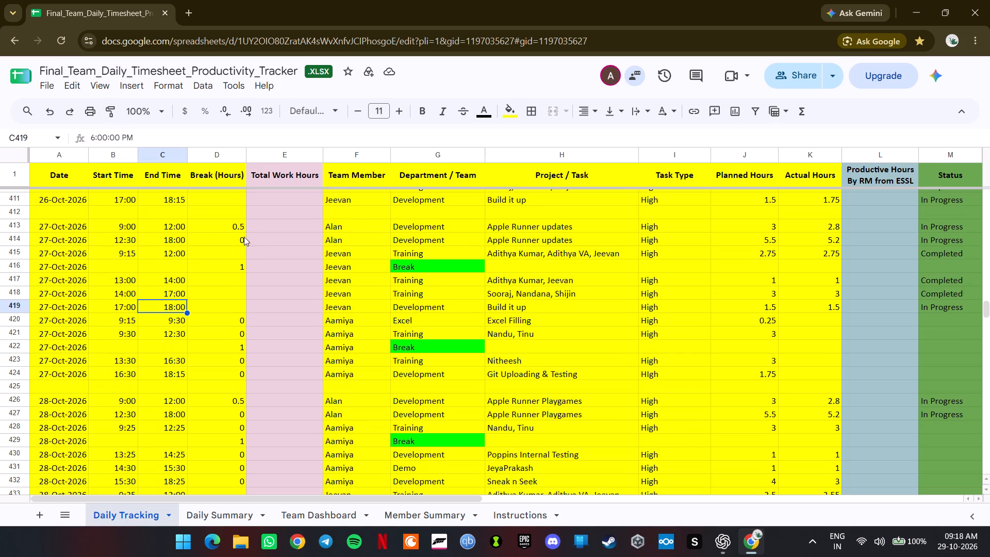
{"action": "left_click_drag", "start_coordinate": [813, 306], "coordinate": [814, 249]}
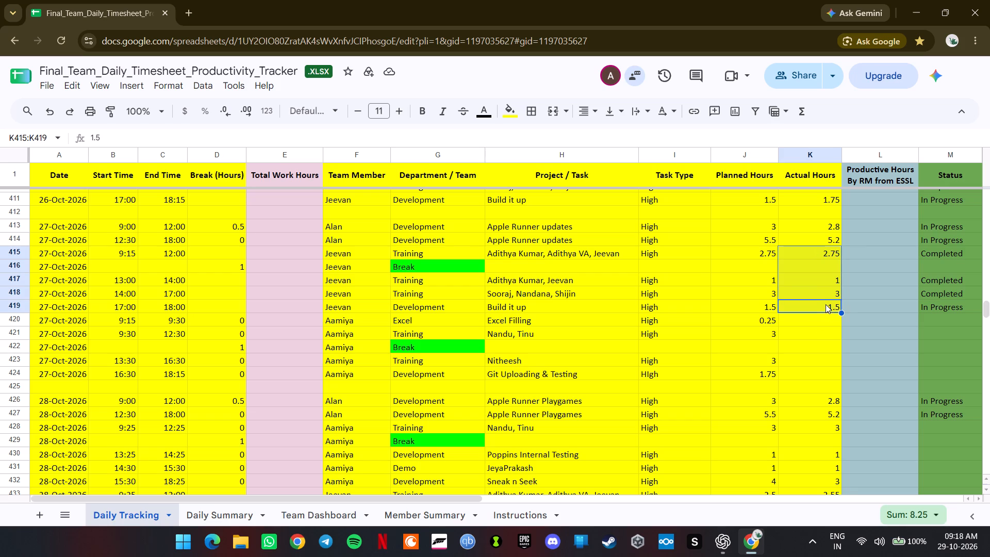
{"action": "left_click", "coordinate": [826, 304]}
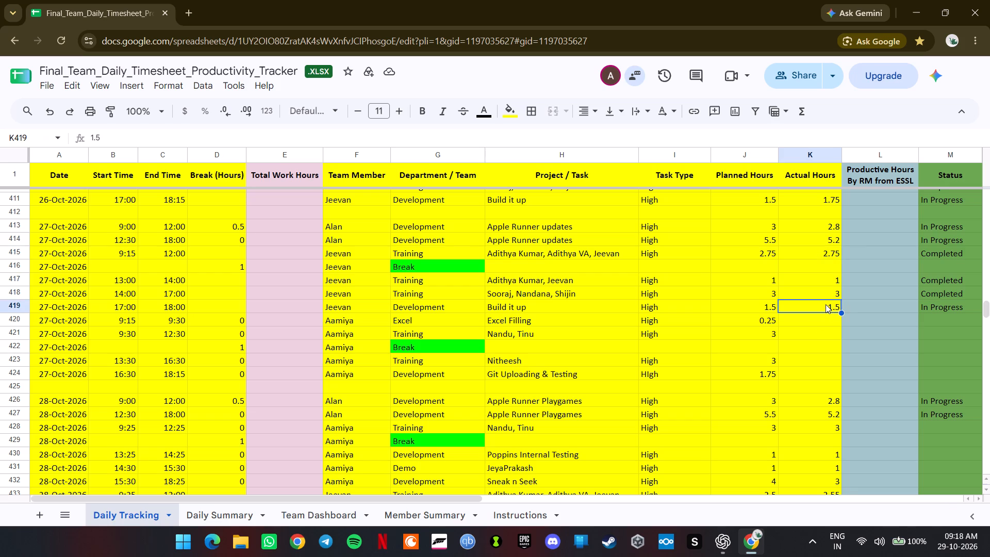
{"action": "left_click", "coordinate": [826, 304]}
{"action": "key", "text": "1"}
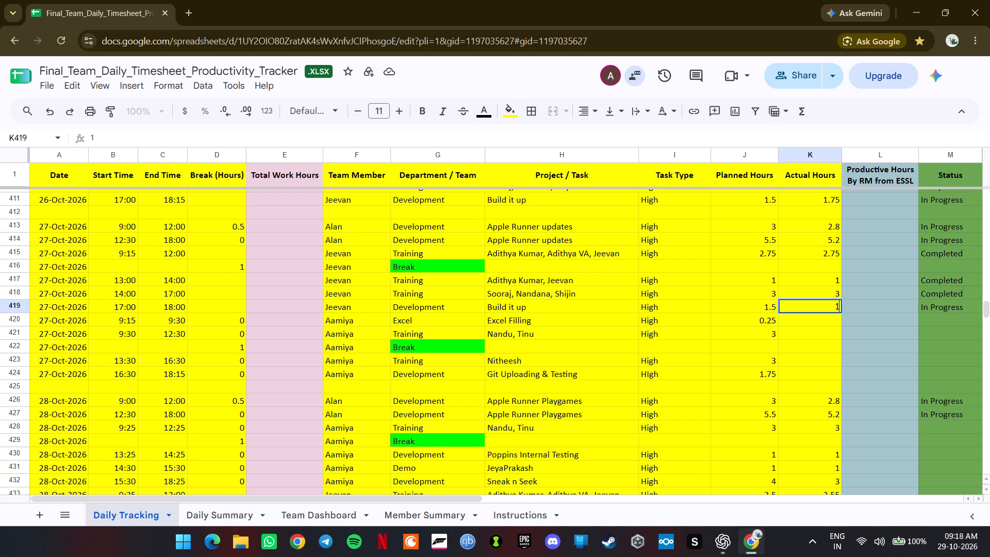
{"action": "left_click", "coordinate": [866, 306]}
{"action": "left_click_drag", "start_coordinate": [821, 308], "coordinate": [813, 254]}
Look over the 28-Oct-2026 and 29-Oct-2026 entries and their Planned and Actual Hours in rows 426 to 452.
{"action": "scroll", "coordinate": [806, 330], "scroll_direction": "down", "scroll_amount": 6}
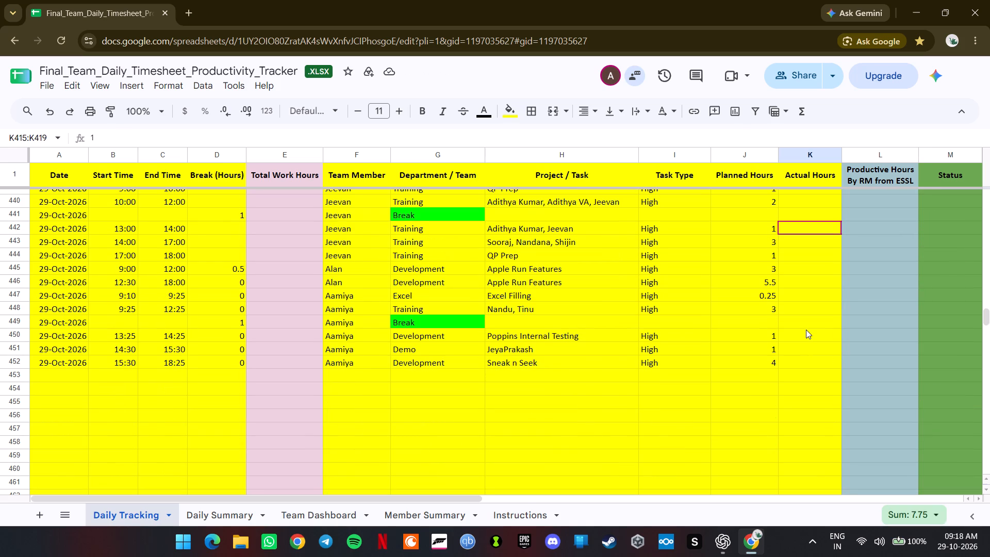
{"action": "scroll", "coordinate": [690, 274], "scroll_direction": "up", "scroll_amount": 3}
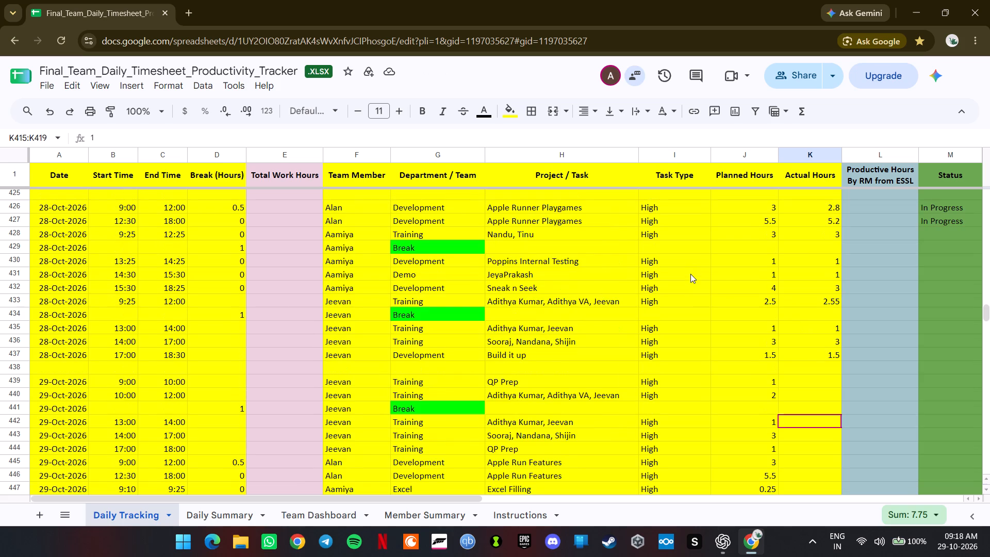
{"action": "scroll", "coordinate": [690, 274], "scroll_direction": "down", "scroll_amount": 1}
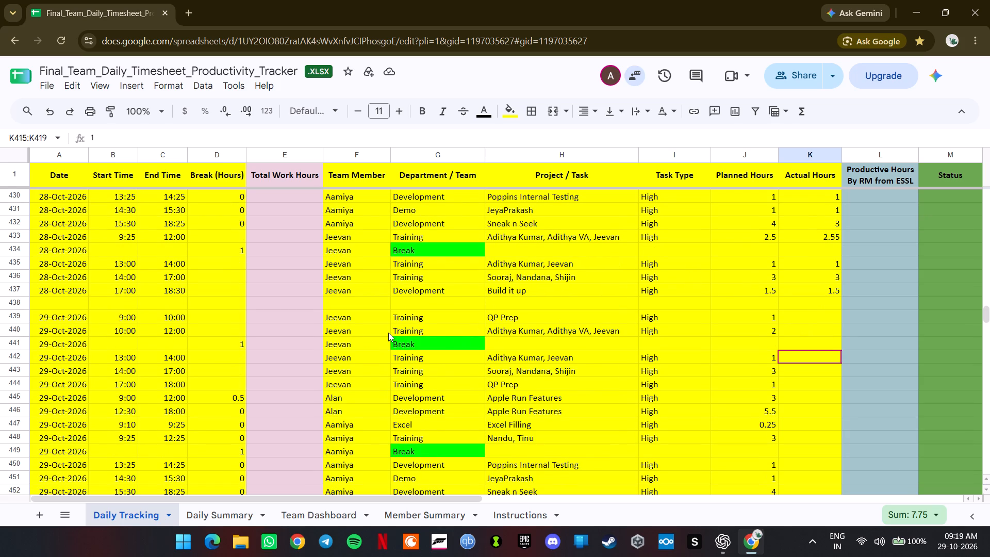
{"action": "scroll", "coordinate": [380, 333], "scroll_direction": "down", "scroll_amount": 2}
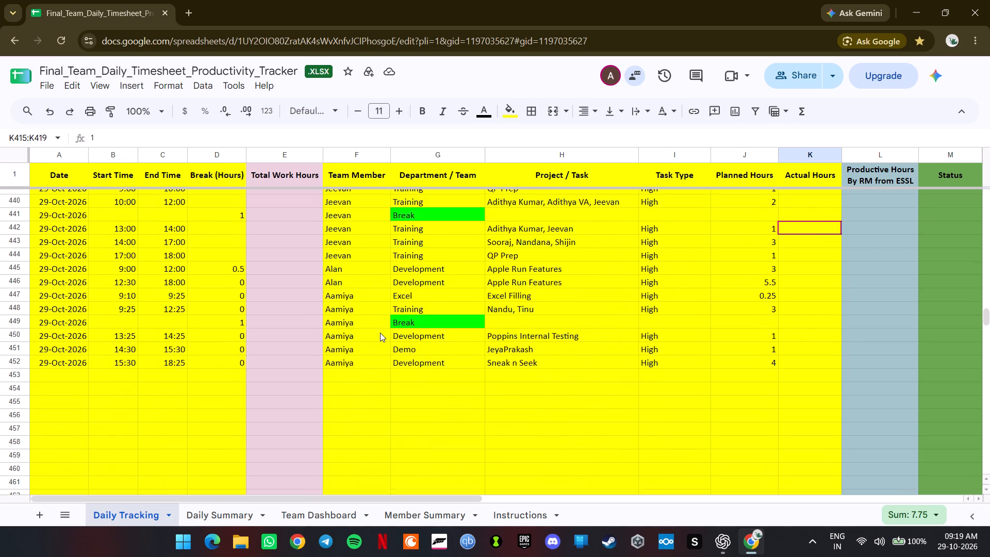
{"action": "scroll", "coordinate": [380, 333], "scroll_direction": "down", "scroll_amount": 1}
{"action": "scroll", "coordinate": [380, 333], "scroll_direction": "up", "scroll_amount": 2}
{"action": "scroll", "coordinate": [323, 306], "scroll_direction": "up", "scroll_amount": 1}
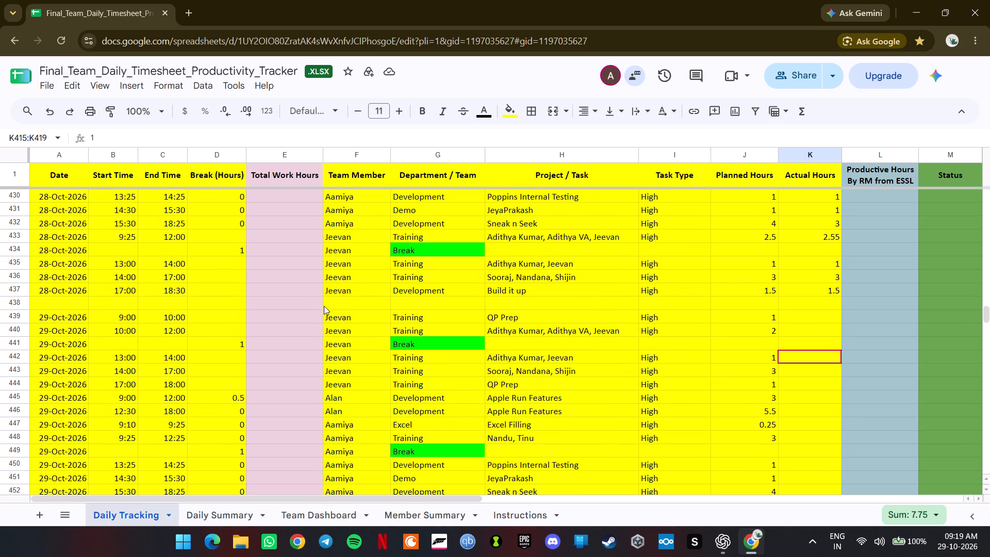
{"action": "left_click", "coordinate": [799, 316]}
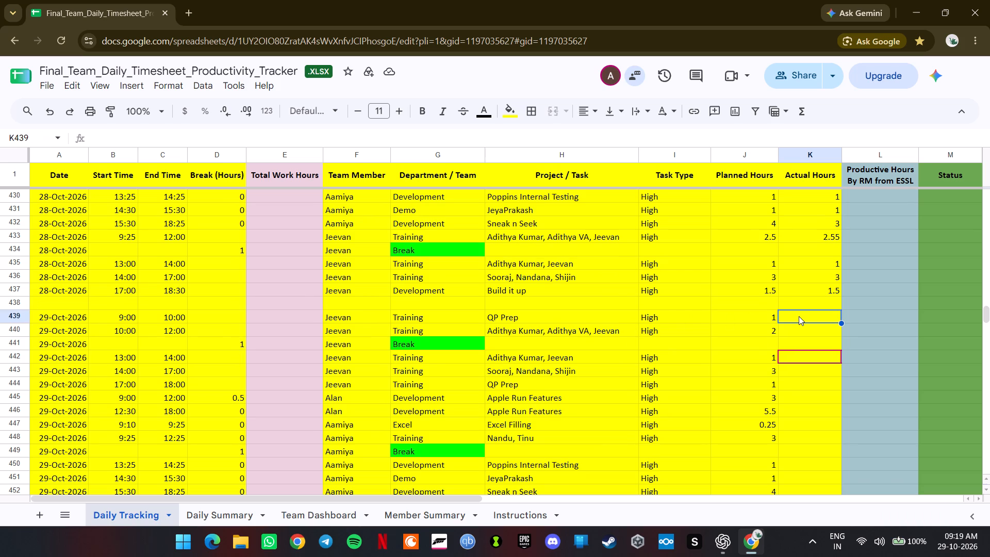
{"action": "scroll", "coordinate": [799, 316], "scroll_direction": "up", "scroll_amount": 1}
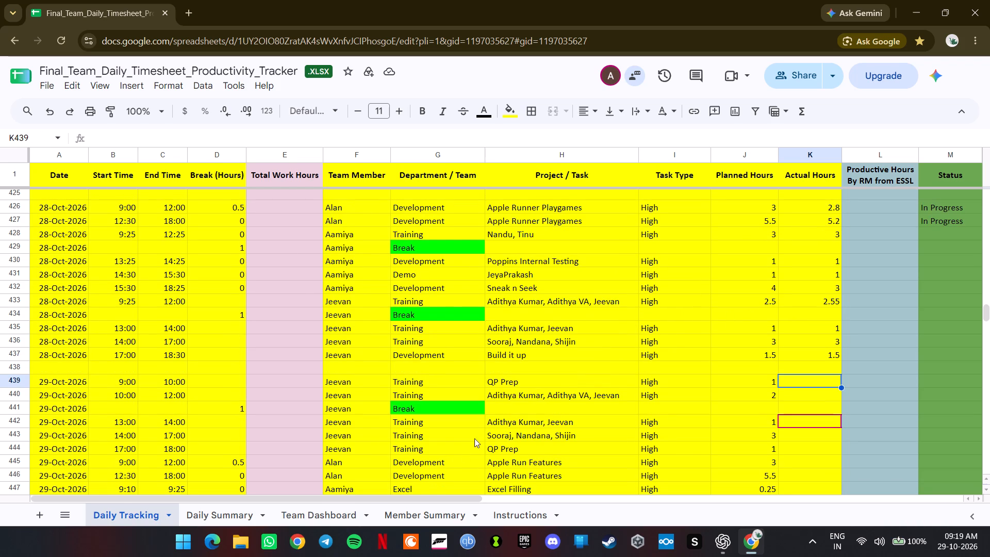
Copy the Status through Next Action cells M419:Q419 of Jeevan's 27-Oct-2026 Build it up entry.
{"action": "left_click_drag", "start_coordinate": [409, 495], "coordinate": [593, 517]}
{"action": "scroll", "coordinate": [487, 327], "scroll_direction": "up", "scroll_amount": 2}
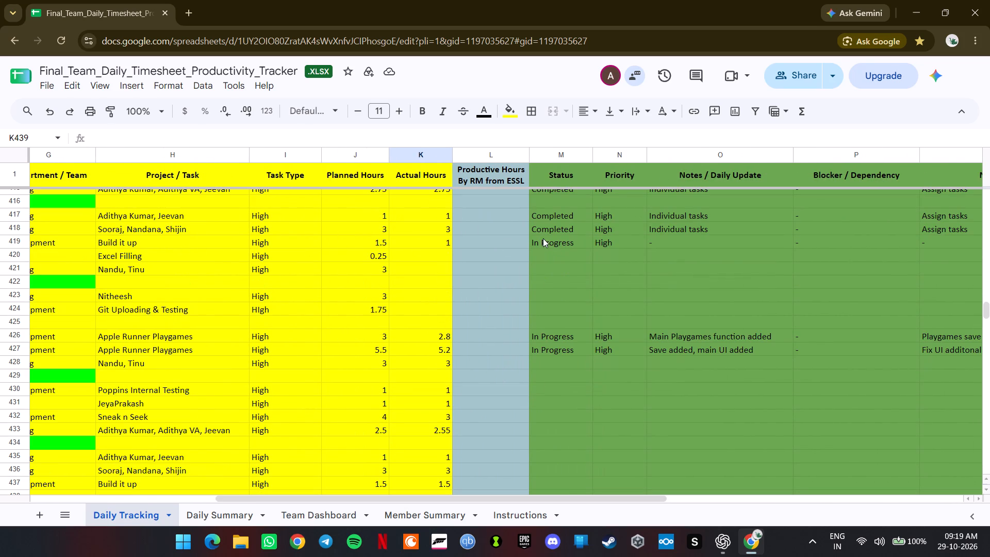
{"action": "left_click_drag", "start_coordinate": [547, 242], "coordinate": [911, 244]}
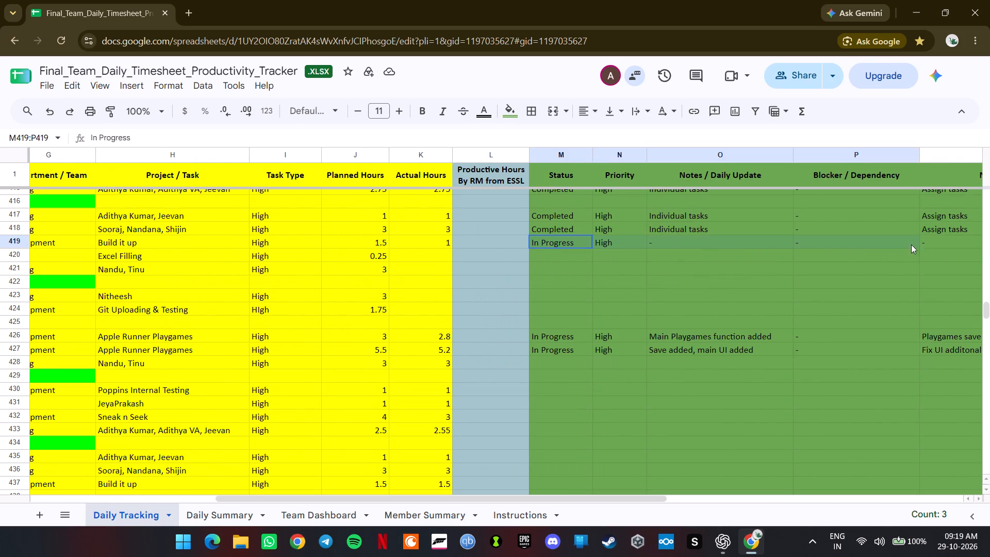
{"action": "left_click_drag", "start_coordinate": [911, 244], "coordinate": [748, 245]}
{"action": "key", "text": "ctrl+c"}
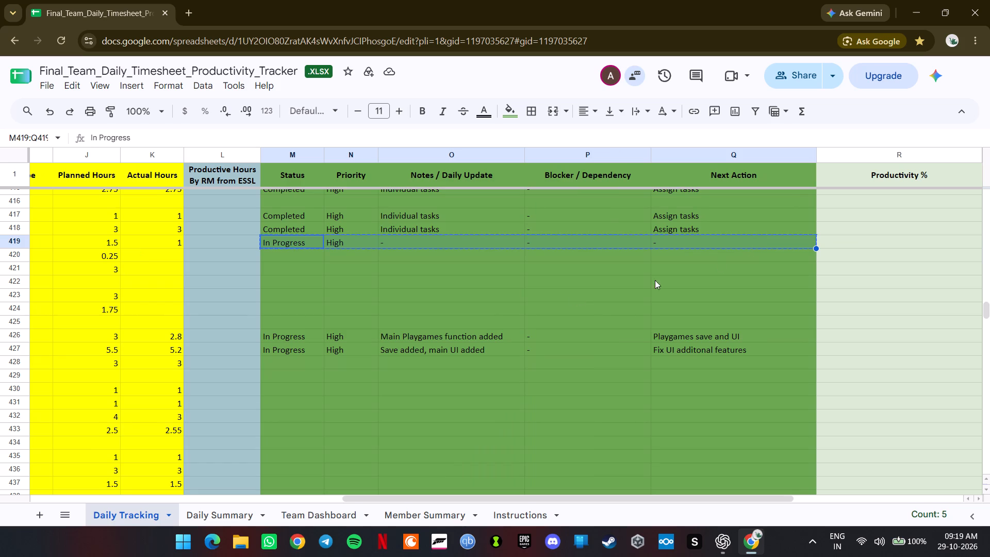
Copy Jeevan's 27-Oct-2026 Status through Next Action cells M417:Q417 into his 28-Oct-2026 rows 433, 435, 436 and 437, starting at column M.
{"action": "left_click_drag", "start_coordinate": [365, 499], "coordinate": [233, 504]}
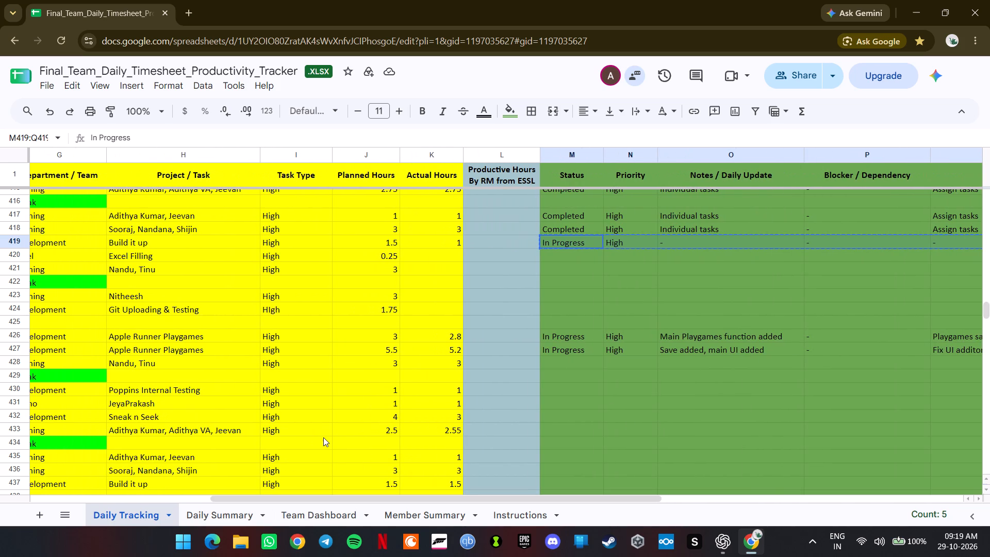
{"action": "scroll", "coordinate": [583, 276], "scroll_direction": "up", "scroll_amount": 1}
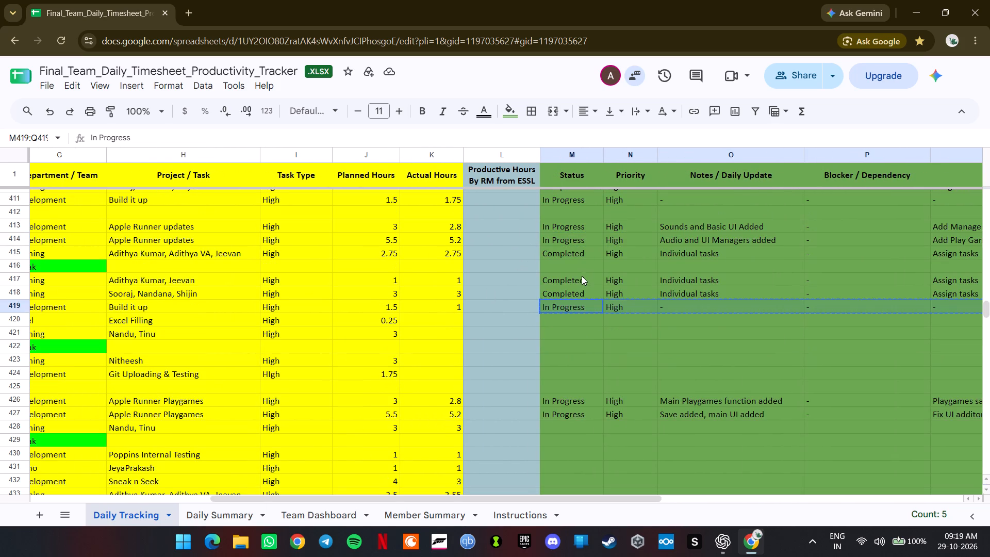
{"action": "left_click_drag", "start_coordinate": [575, 280], "coordinate": [989, 279]}
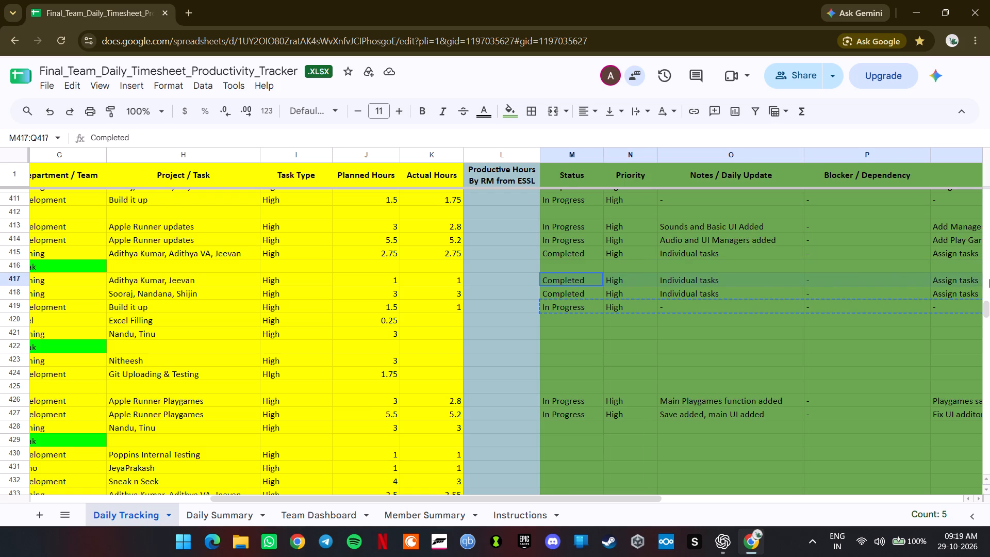
{"action": "left_click_drag", "start_coordinate": [989, 279], "coordinate": [671, 284]}
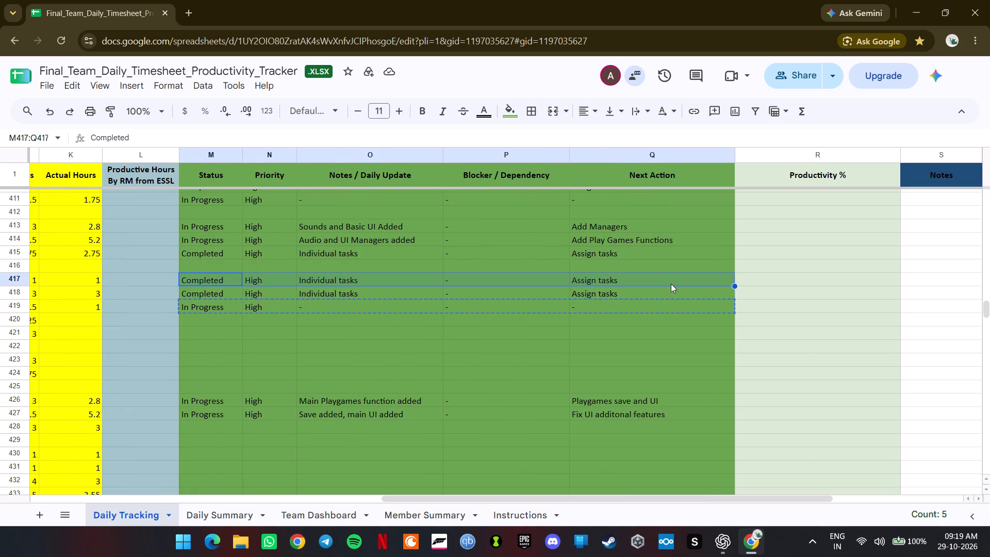
{"action": "key", "text": "ctrl+c"}
{"action": "scroll", "coordinate": [487, 331], "scroll_direction": "down", "scroll_amount": 4}
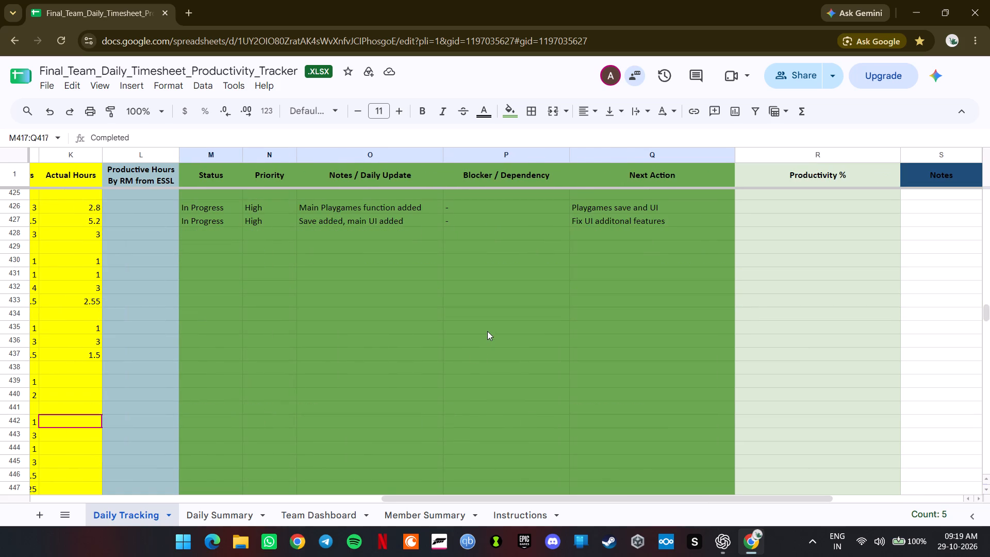
{"action": "left_click_drag", "start_coordinate": [392, 499], "coordinate": [229, 503]}
{"action": "scroll", "coordinate": [654, 331], "scroll_direction": "up", "scroll_amount": 1}
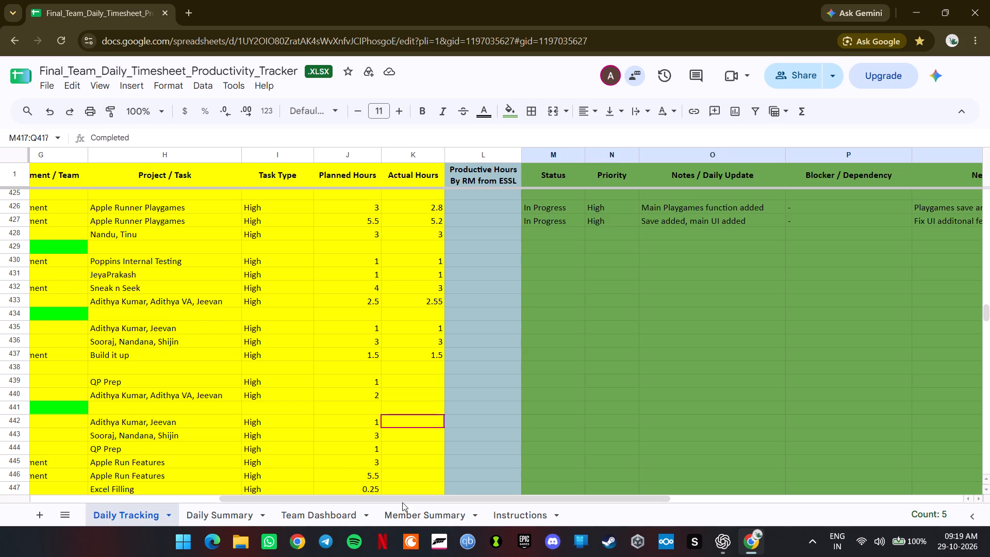
{"action": "left_click_drag", "start_coordinate": [402, 497], "coordinate": [340, 502]}
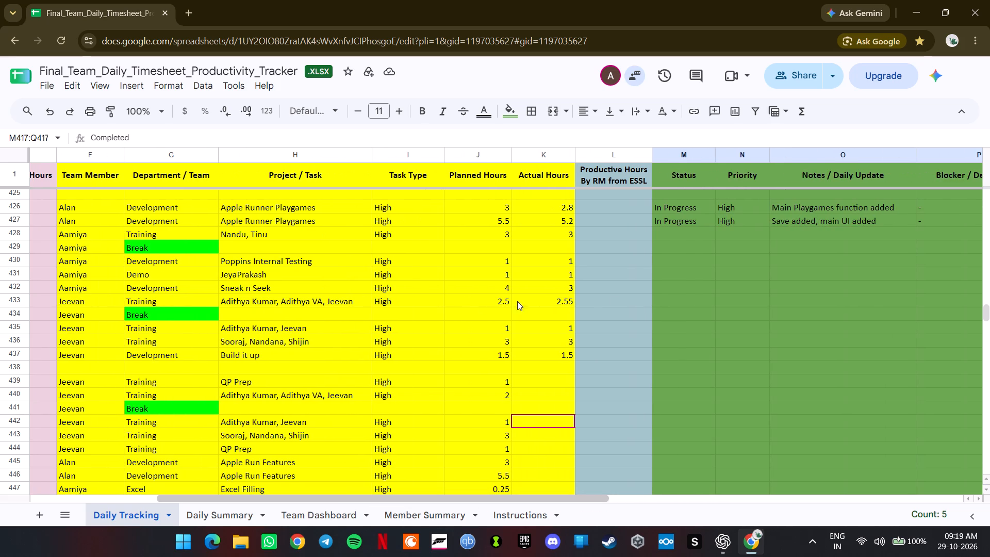
{"action": "left_click", "coordinate": [672, 301]}
{"action": "key", "text": "ctrl+v"}
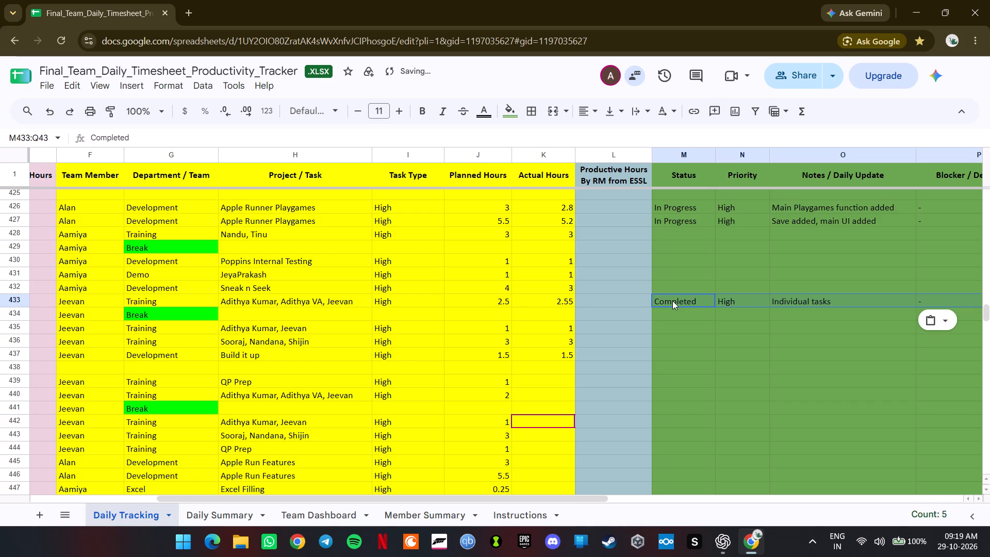
{"action": "left_click", "coordinate": [676, 330]}
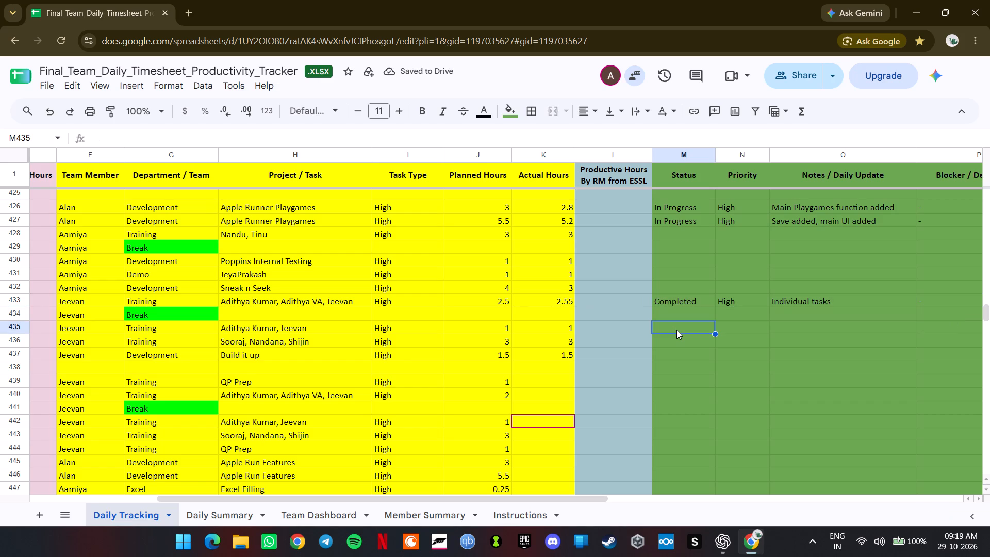
{"action": "key", "text": "ctrl+v"}
{"action": "left_click", "coordinate": [676, 340]}
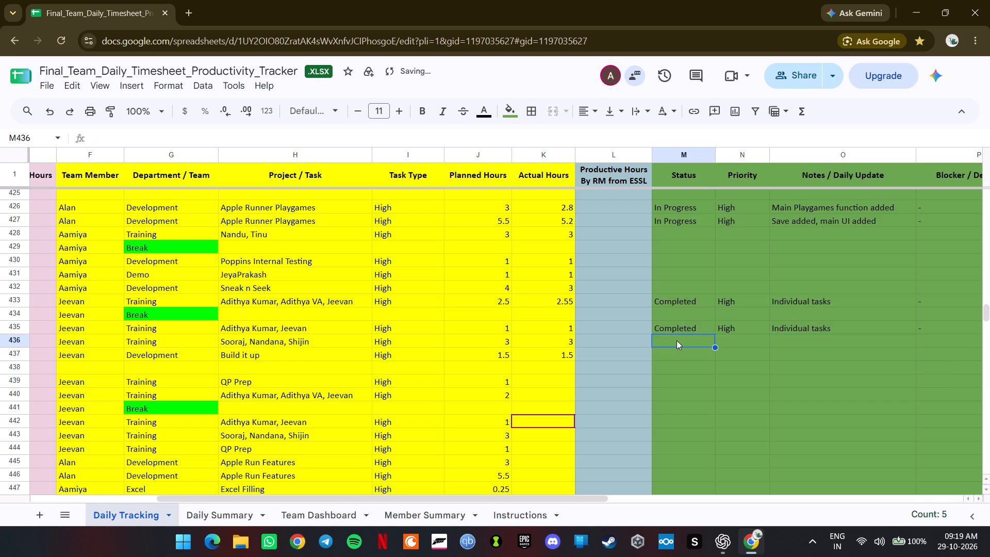
{"action": "key", "text": "ctrl+v"}
{"action": "left_click", "coordinate": [674, 357]}
{"action": "key", "text": "ctrl+v"}
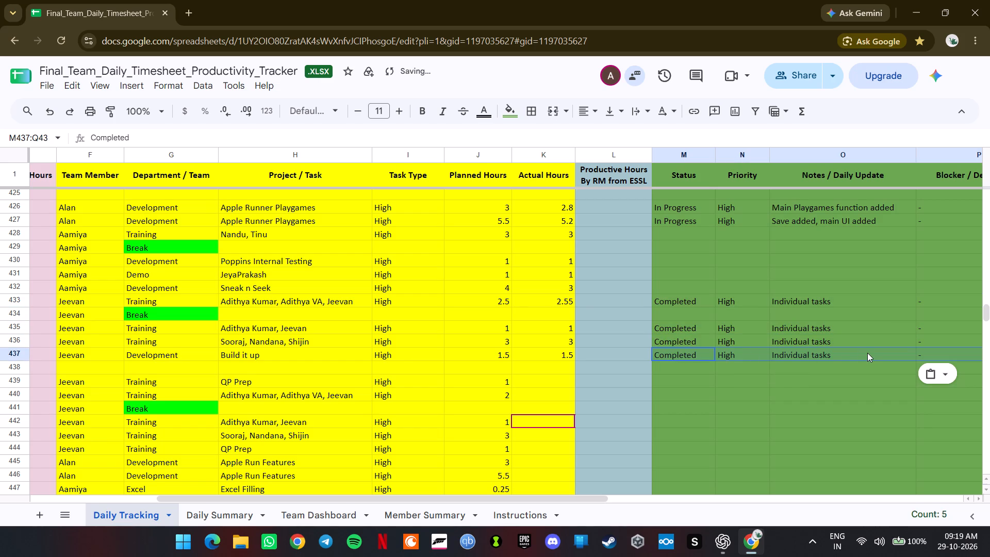
Replace the Notes / Daily Update of Jeevan's 28-Oct-2026 Build it up entry in O437 with "-".
{"action": "left_click", "coordinate": [867, 353]}
{"action": "key", "text": "minus"}
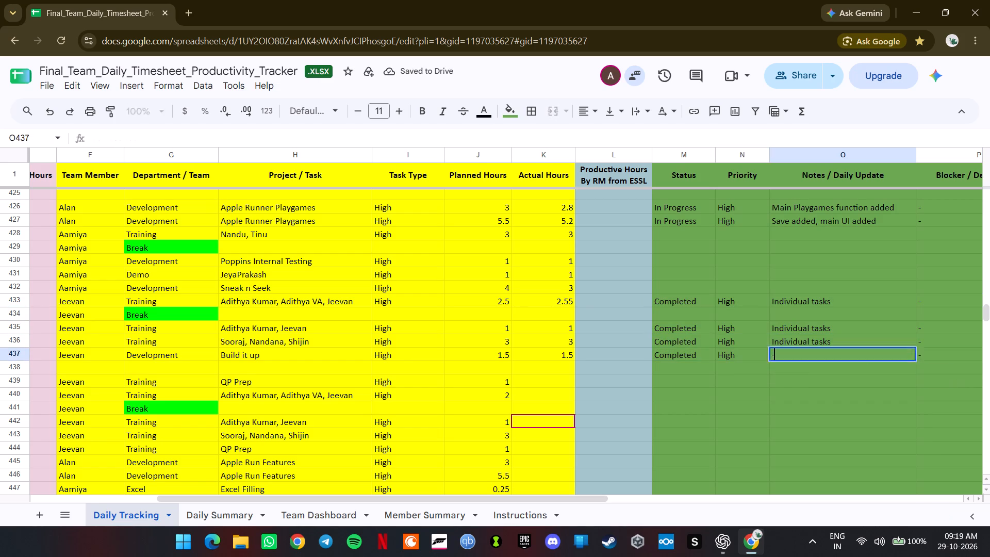
{"action": "left_click", "coordinate": [796, 376]}
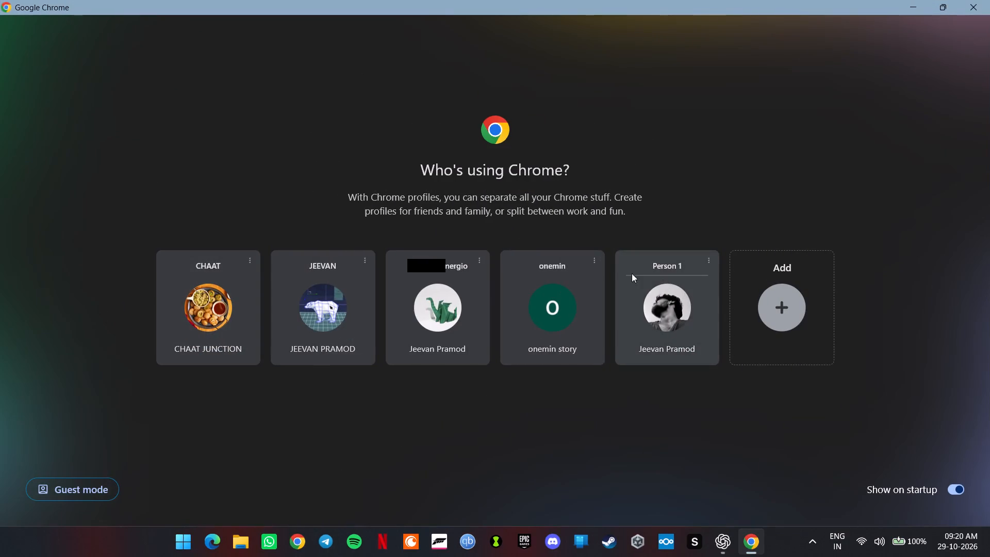
{"action": "left_click", "coordinate": [672, 324]}
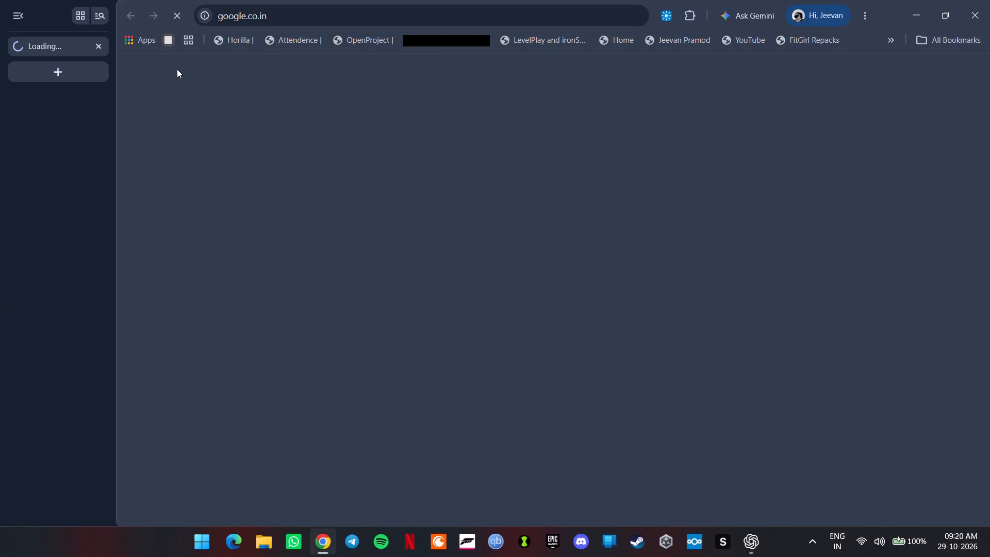
Open the bookmarked Horilla Attendance Activity page and dismiss the Netflix notification.
{"action": "left_click", "coordinate": [228, 42]}
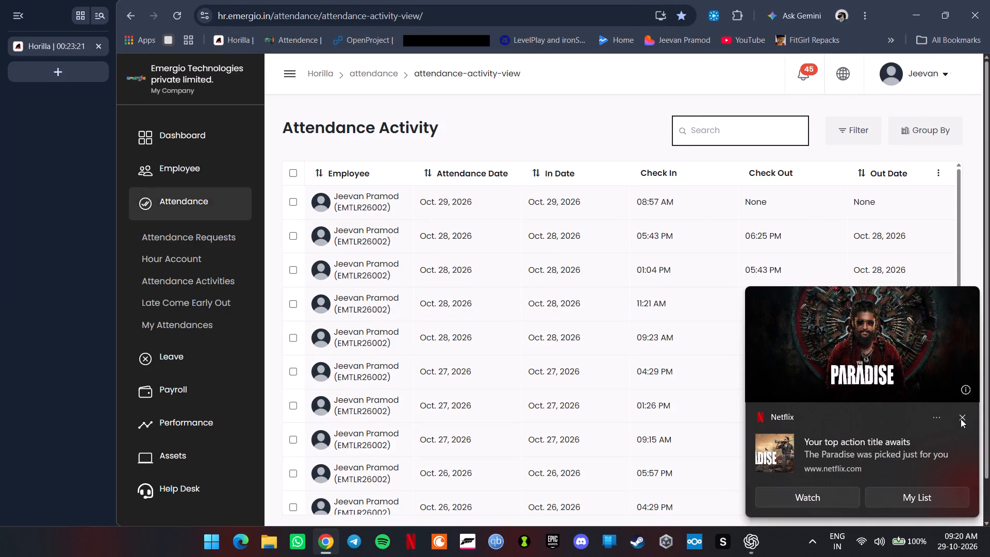
{"action": "left_click", "coordinate": [961, 419]}
{"action": "scroll", "coordinate": [513, 238], "scroll_direction": "up", "scroll_amount": 2}
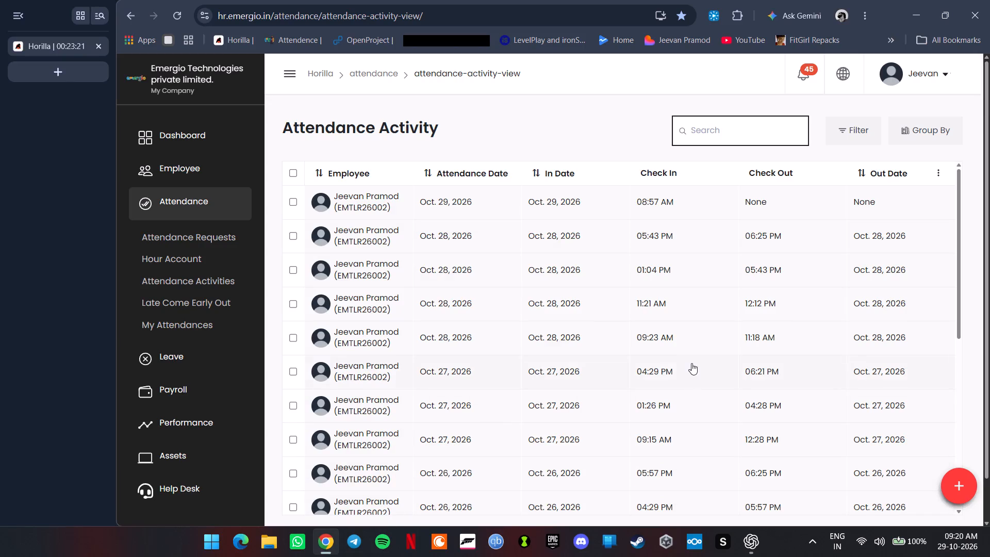
{"action": "scroll", "coordinate": [683, 274], "scroll_direction": "up", "scroll_amount": 3}
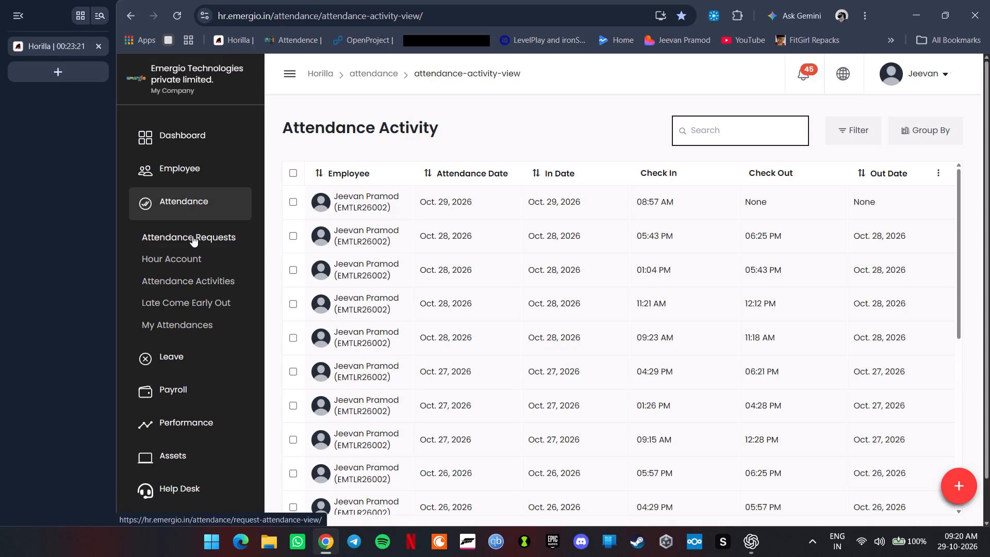
Open My Attendances in Horilla and examine the At Work hours of the listed attendance days.
{"action": "left_click", "coordinate": [176, 323]}
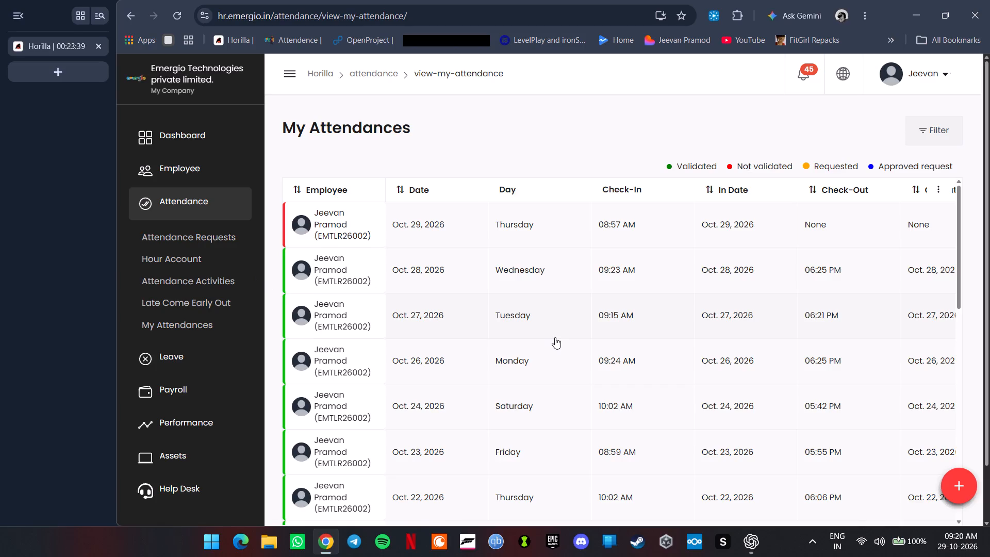
{"action": "scroll", "coordinate": [440, 381], "scroll_direction": "down", "scroll_amount": 12}
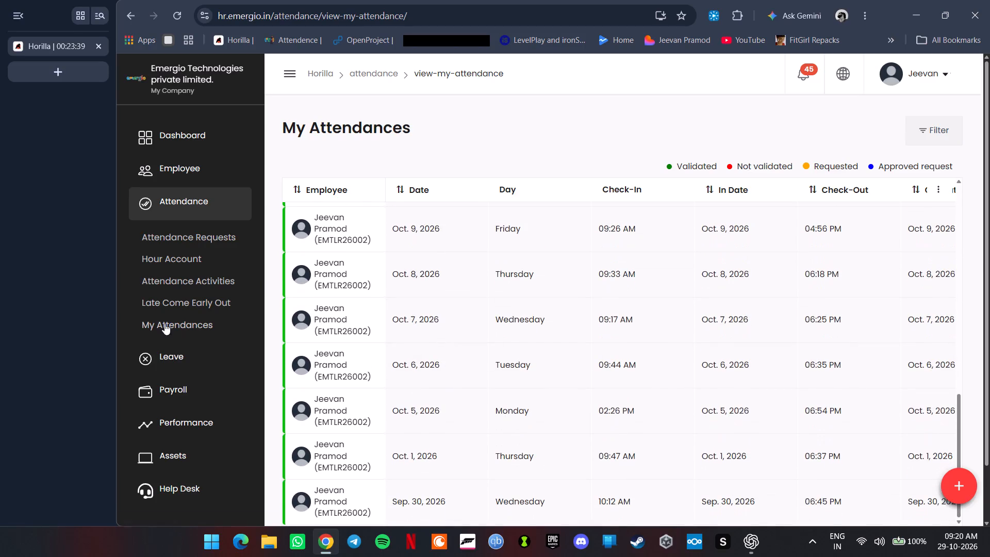
{"action": "left_click", "coordinate": [164, 323]}
{"action": "scroll", "coordinate": [520, 333], "scroll_direction": "down", "scroll_amount": 6}
{"action": "scroll", "coordinate": [445, 478], "scroll_direction": "down", "scroll_amount": 8}
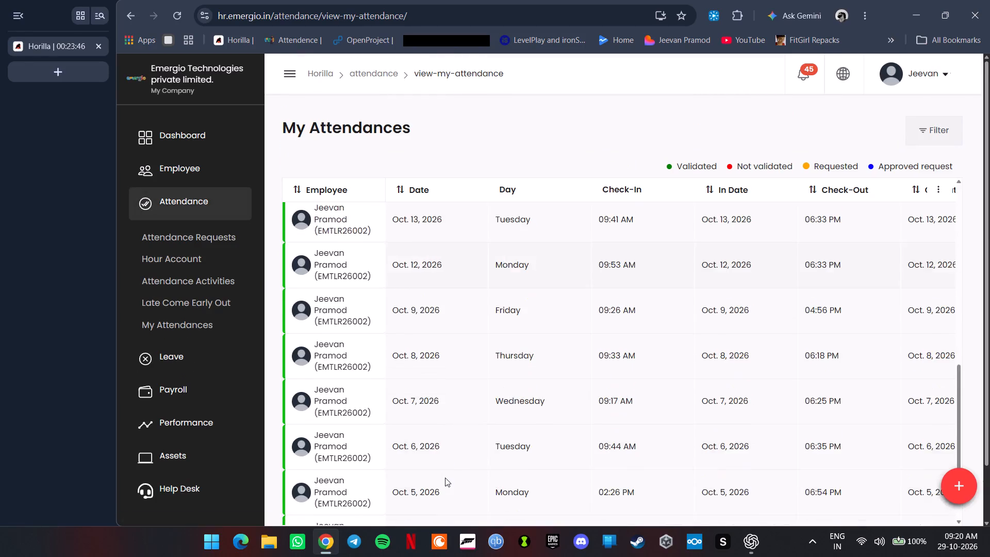
{"action": "scroll", "coordinate": [445, 482], "scroll_direction": "down", "scroll_amount": 12}
{"action": "left_click_drag", "start_coordinate": [432, 466], "coordinate": [539, 461]}
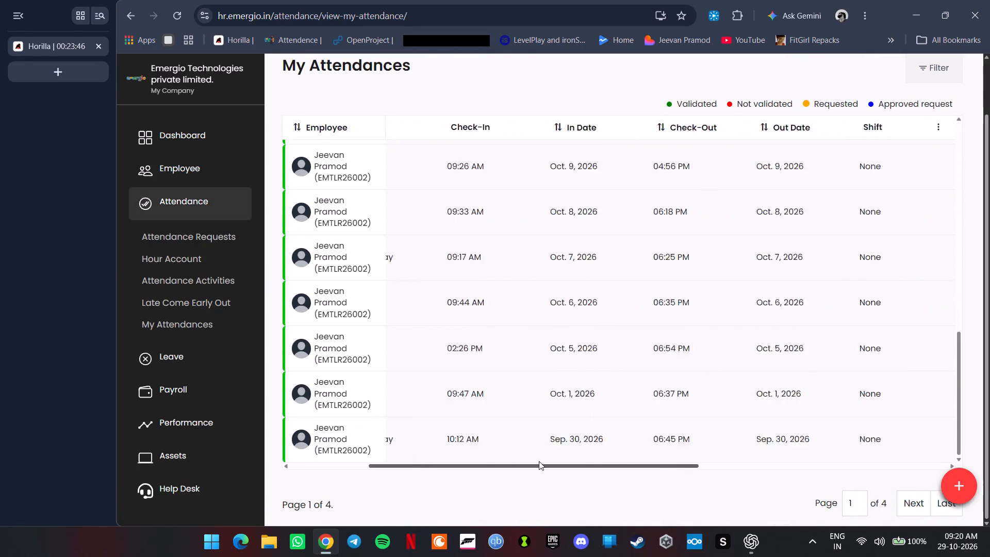
{"action": "left_click_drag", "start_coordinate": [539, 461], "coordinate": [844, 446]}
{"action": "scroll", "coordinate": [517, 356], "scroll_direction": "up", "scroll_amount": 1}
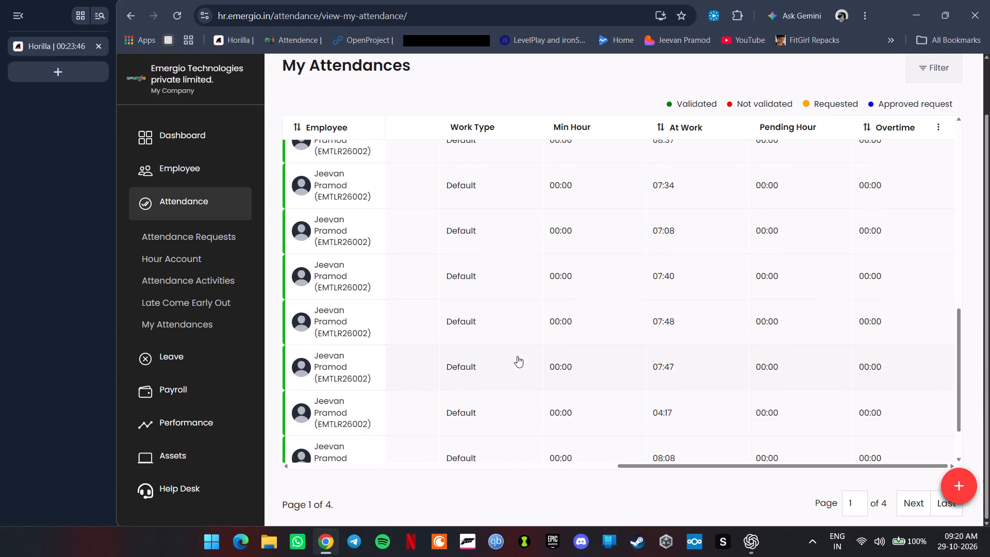
{"action": "scroll", "coordinate": [517, 356], "scroll_direction": "up", "scroll_amount": 3}
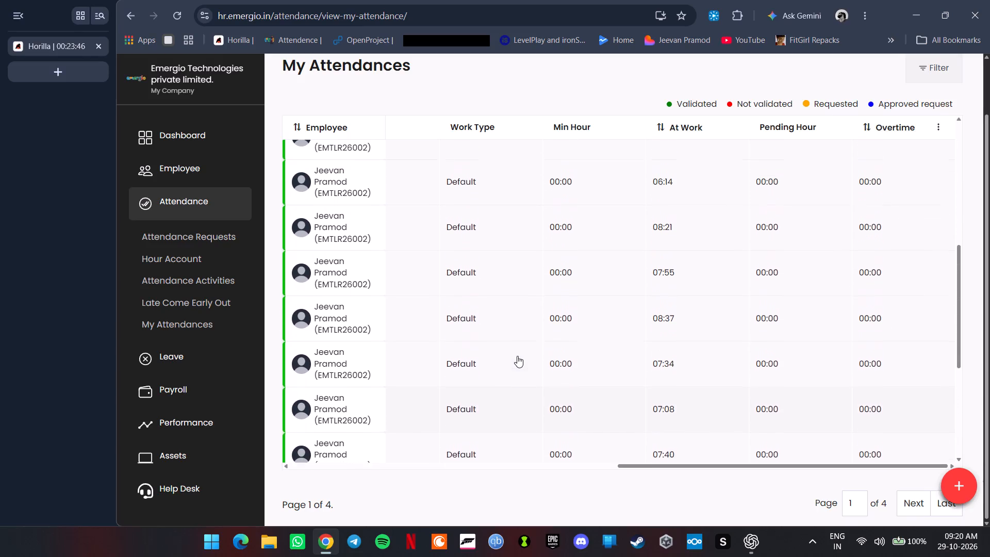
{"action": "scroll", "coordinate": [517, 356], "scroll_direction": "up", "scroll_amount": 1}
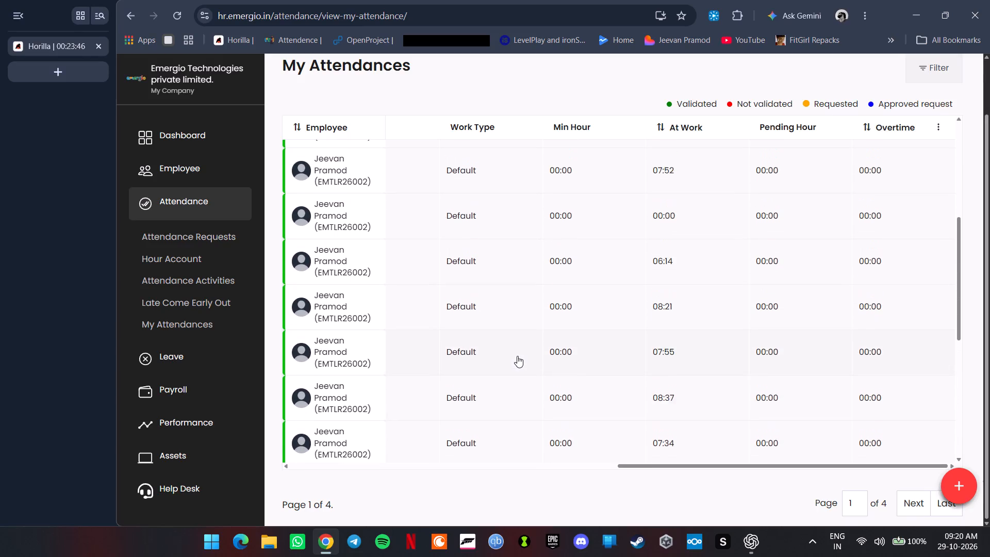
{"action": "scroll", "coordinate": [517, 356], "scroll_direction": "up", "scroll_amount": 2}
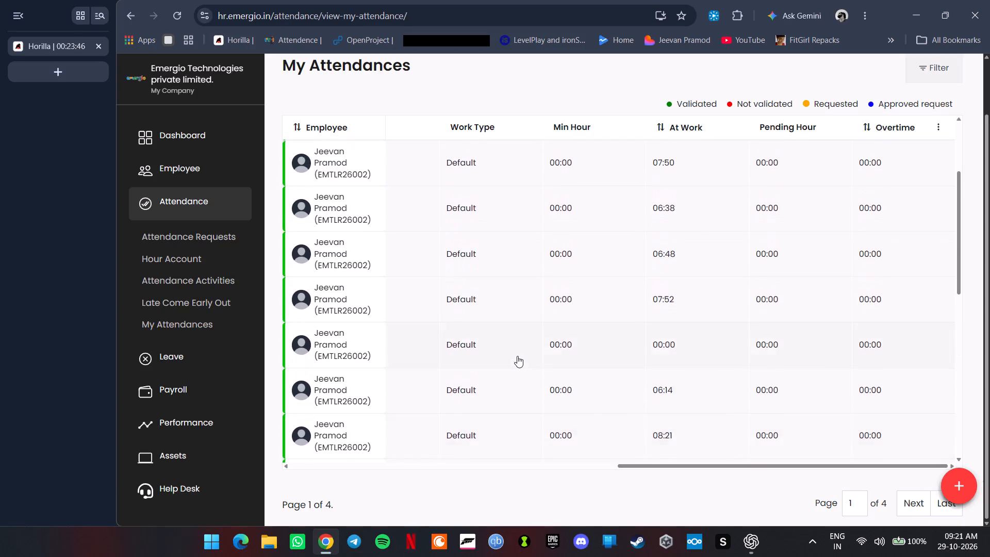
{"action": "scroll", "coordinate": [517, 356], "scroll_direction": "up", "scroll_amount": 2}
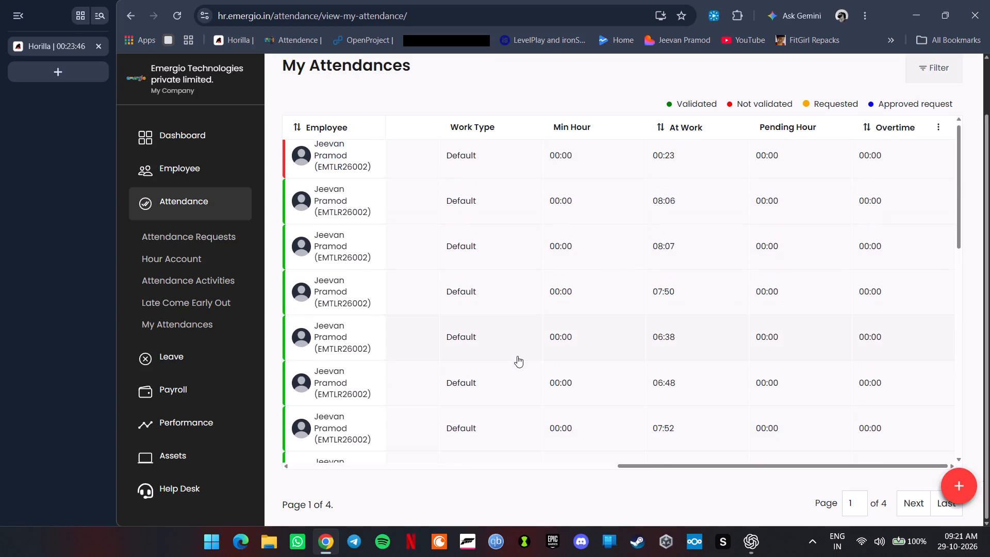
{"action": "scroll", "coordinate": [504, 299], "scroll_direction": "up", "scroll_amount": 2}
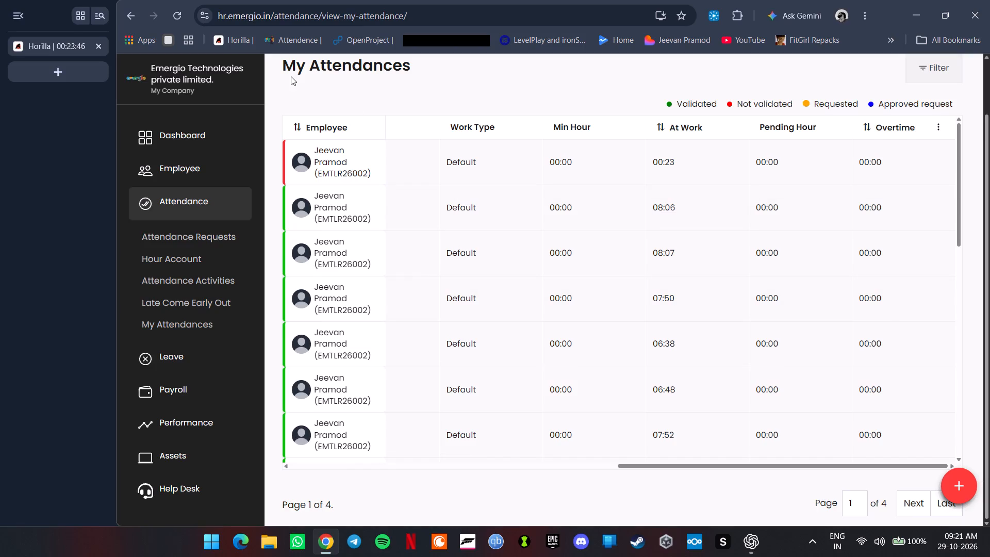
Reload My Attendances and compare the latest days' check-in and check-out times with their At Work hours.
{"action": "left_click", "coordinate": [169, 19]}
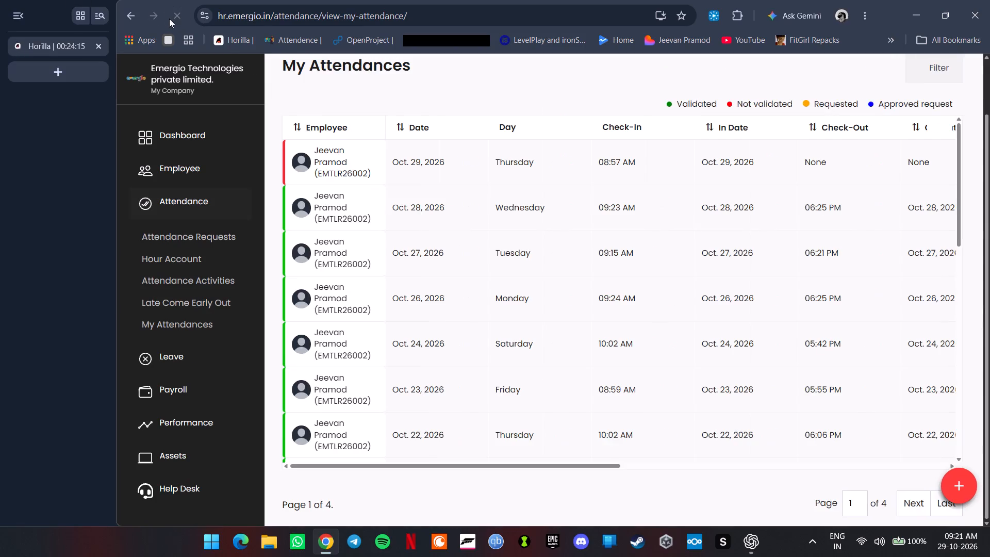
{"action": "scroll", "coordinate": [627, 266], "scroll_direction": "up", "scroll_amount": 10}
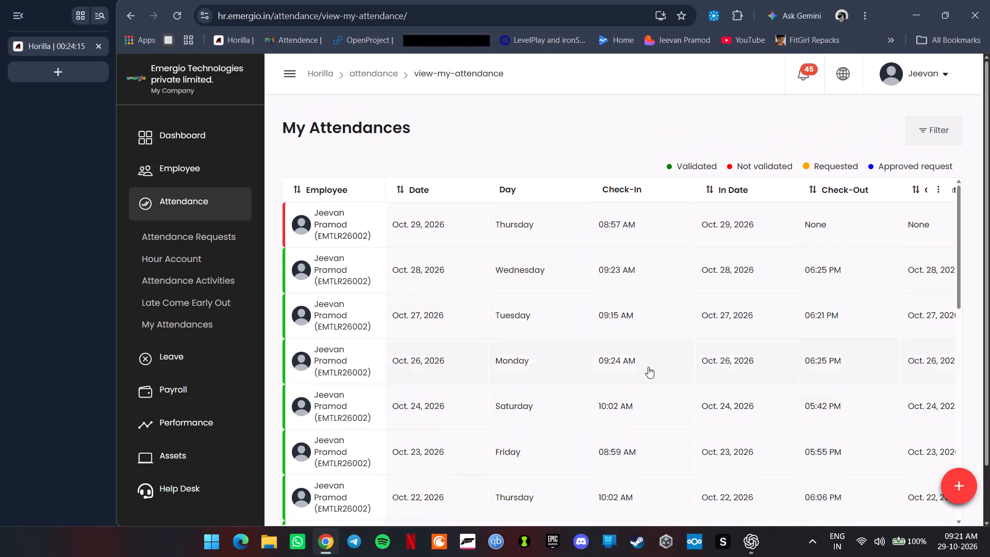
{"action": "scroll", "coordinate": [472, 470], "scroll_direction": "down", "scroll_amount": 2}
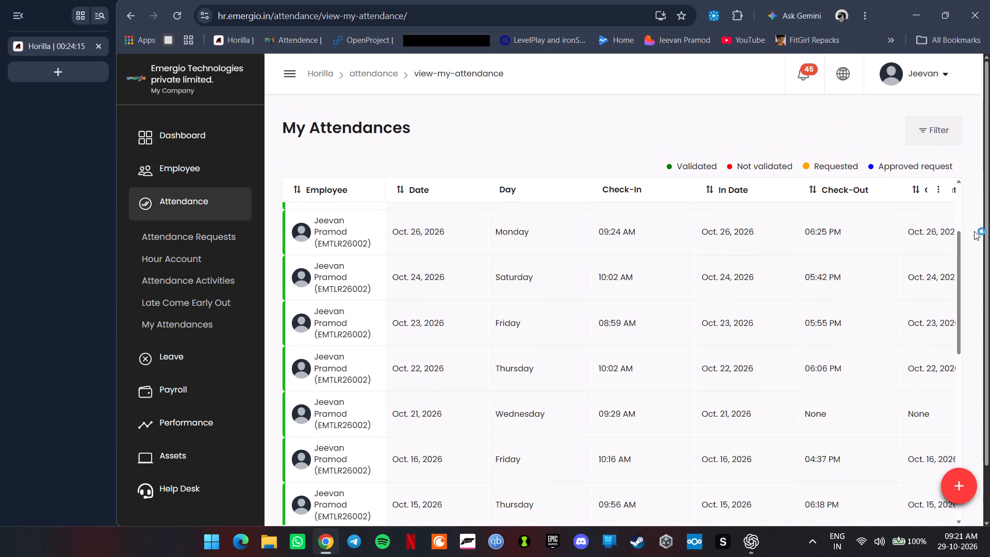
{"action": "scroll", "coordinate": [974, 231], "scroll_direction": "down", "scroll_amount": 4}
{"action": "left_click_drag", "start_coordinate": [546, 466], "coordinate": [937, 458]}
{"action": "scroll", "coordinate": [932, 261], "scroll_direction": "up", "scroll_amount": 11}
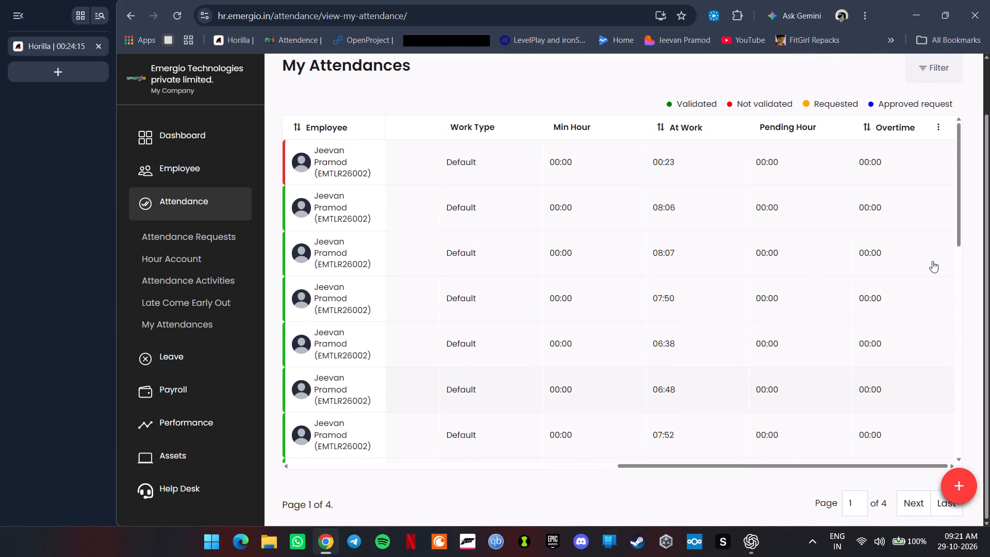
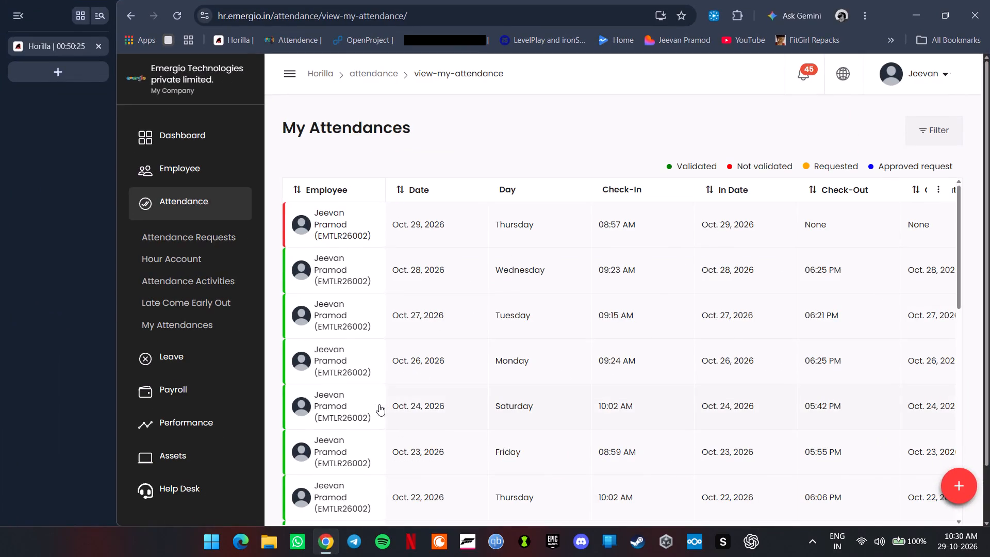
{"action": "scroll", "coordinate": [686, 346], "scroll_direction": "down", "scroll_amount": 18}
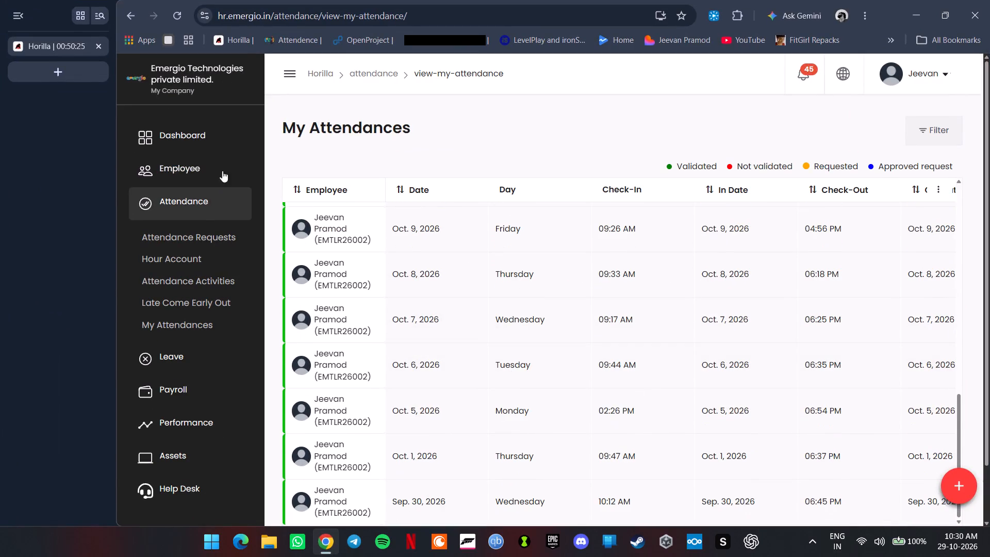
{"action": "scroll", "coordinate": [501, 251], "scroll_direction": "up", "scroll_amount": 20}
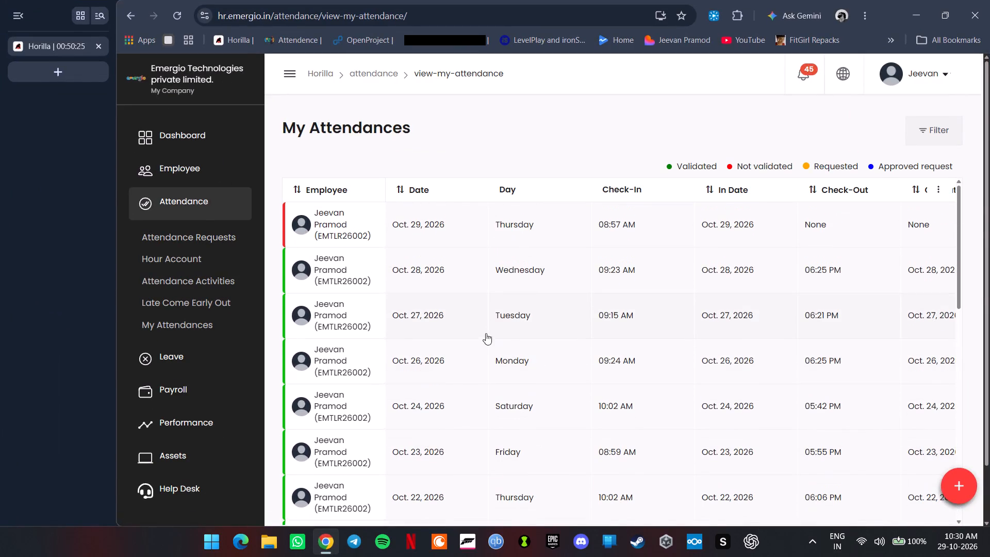